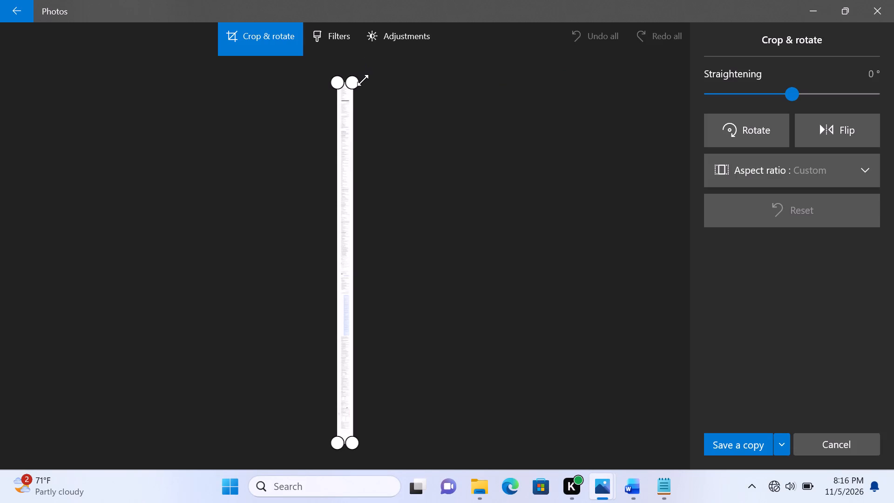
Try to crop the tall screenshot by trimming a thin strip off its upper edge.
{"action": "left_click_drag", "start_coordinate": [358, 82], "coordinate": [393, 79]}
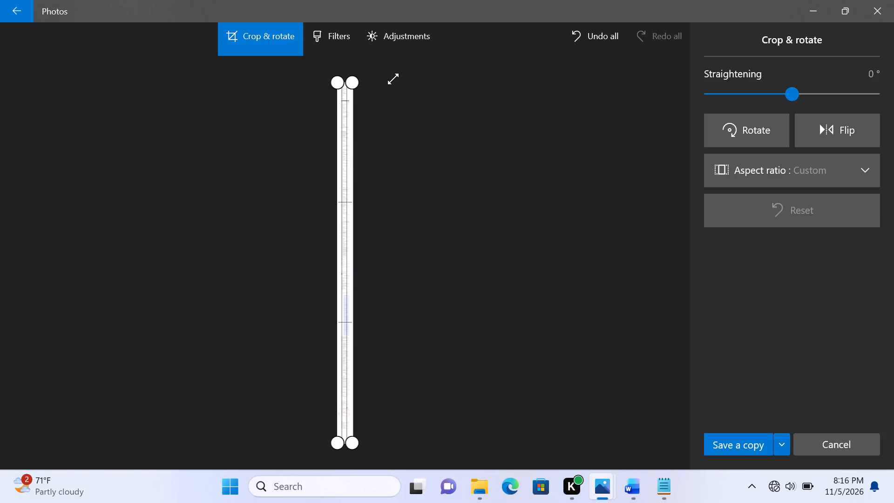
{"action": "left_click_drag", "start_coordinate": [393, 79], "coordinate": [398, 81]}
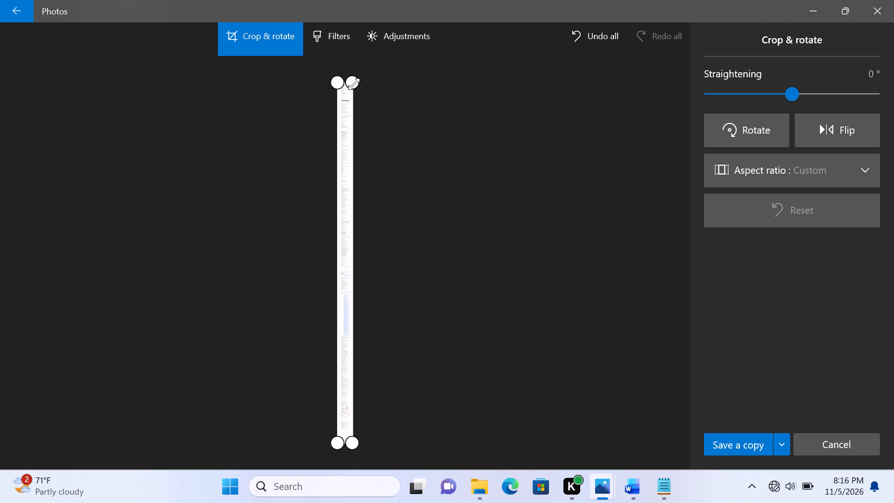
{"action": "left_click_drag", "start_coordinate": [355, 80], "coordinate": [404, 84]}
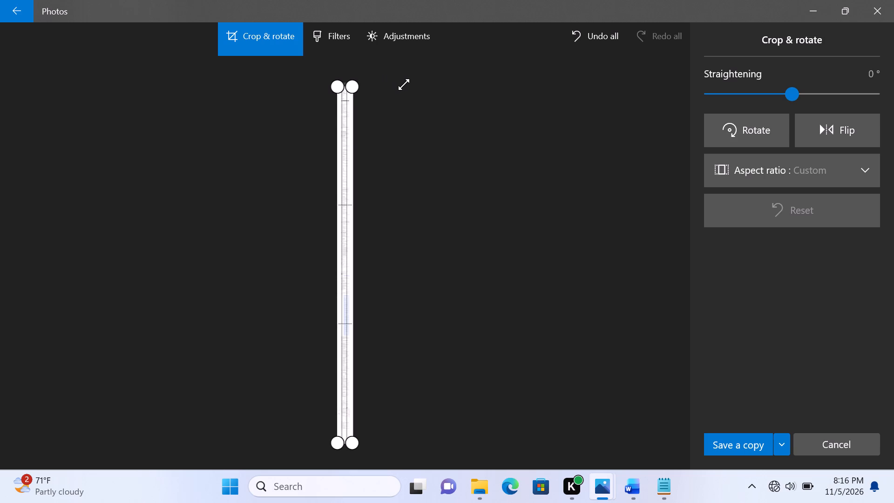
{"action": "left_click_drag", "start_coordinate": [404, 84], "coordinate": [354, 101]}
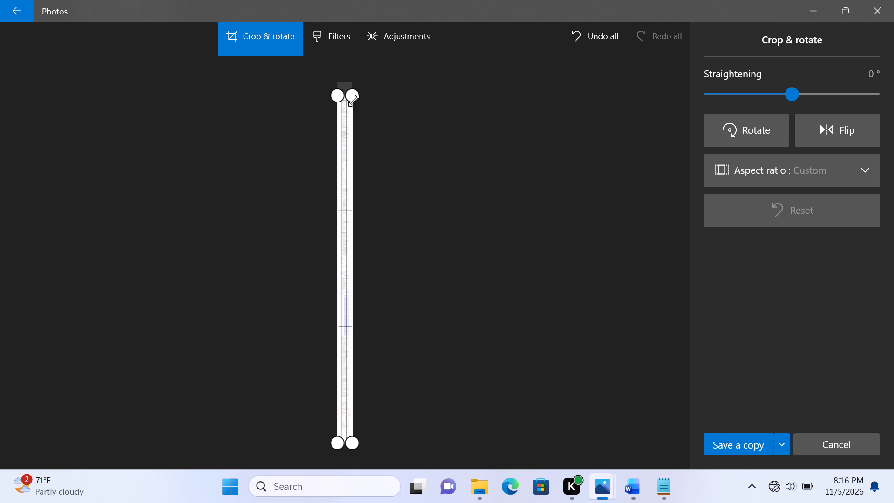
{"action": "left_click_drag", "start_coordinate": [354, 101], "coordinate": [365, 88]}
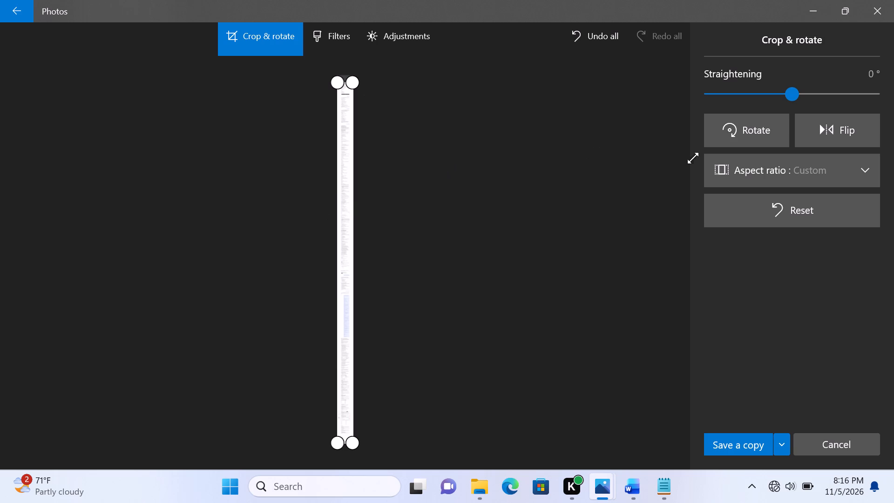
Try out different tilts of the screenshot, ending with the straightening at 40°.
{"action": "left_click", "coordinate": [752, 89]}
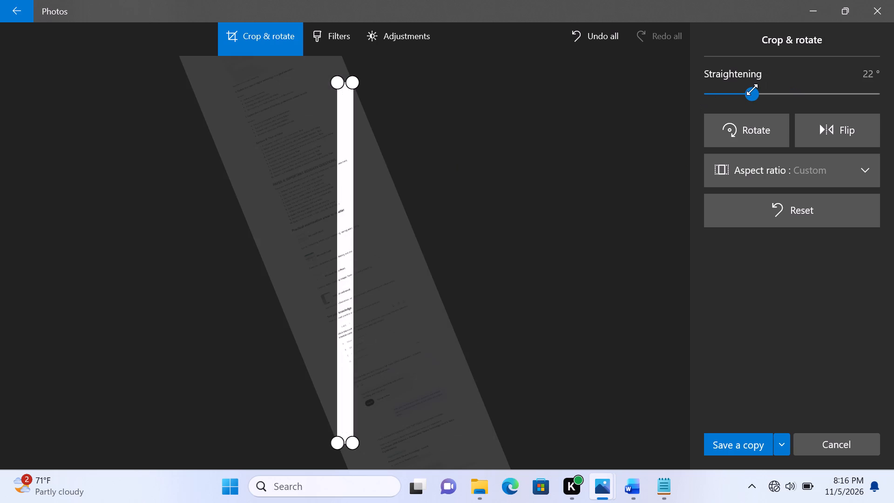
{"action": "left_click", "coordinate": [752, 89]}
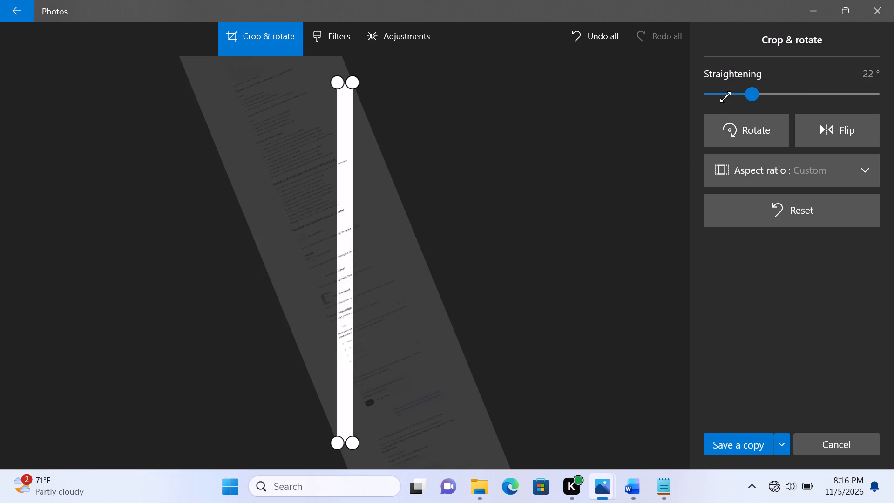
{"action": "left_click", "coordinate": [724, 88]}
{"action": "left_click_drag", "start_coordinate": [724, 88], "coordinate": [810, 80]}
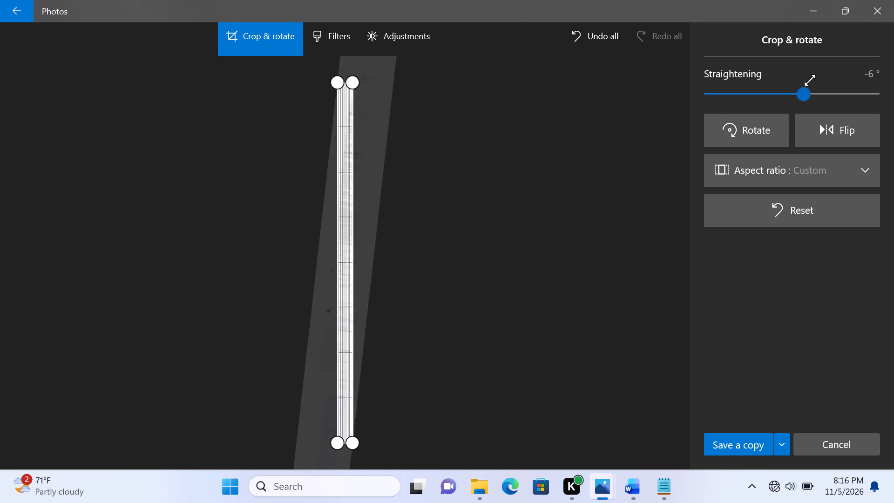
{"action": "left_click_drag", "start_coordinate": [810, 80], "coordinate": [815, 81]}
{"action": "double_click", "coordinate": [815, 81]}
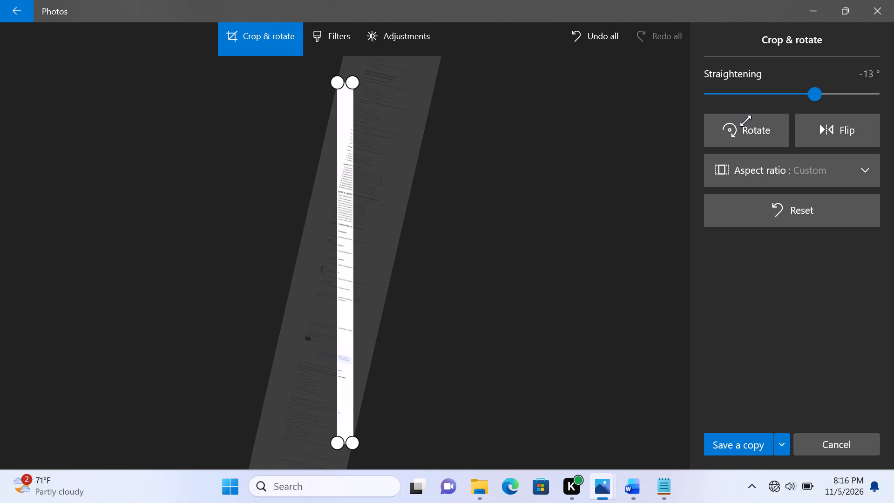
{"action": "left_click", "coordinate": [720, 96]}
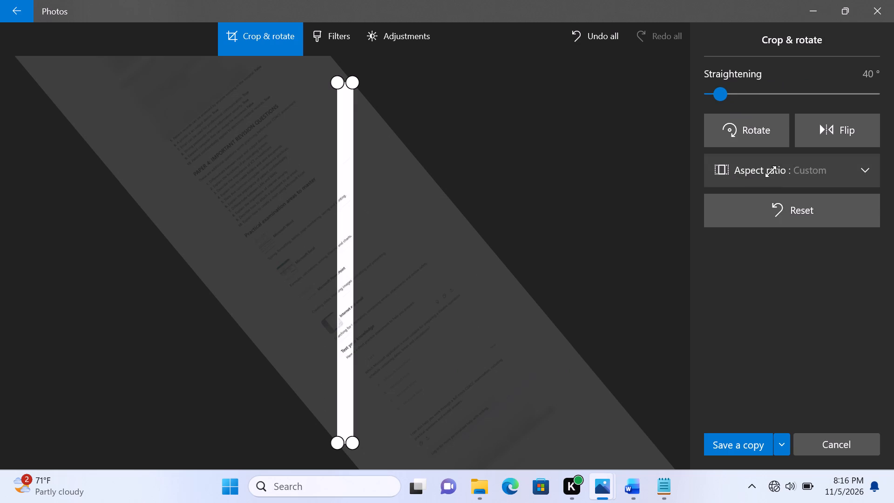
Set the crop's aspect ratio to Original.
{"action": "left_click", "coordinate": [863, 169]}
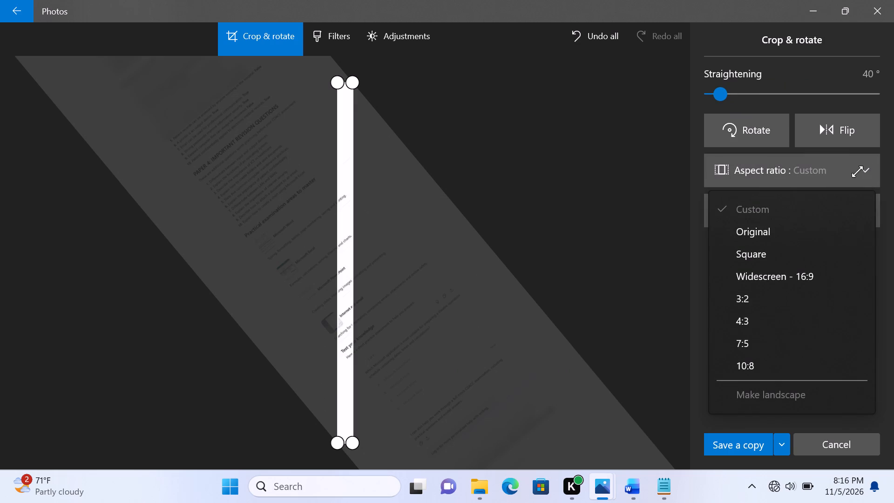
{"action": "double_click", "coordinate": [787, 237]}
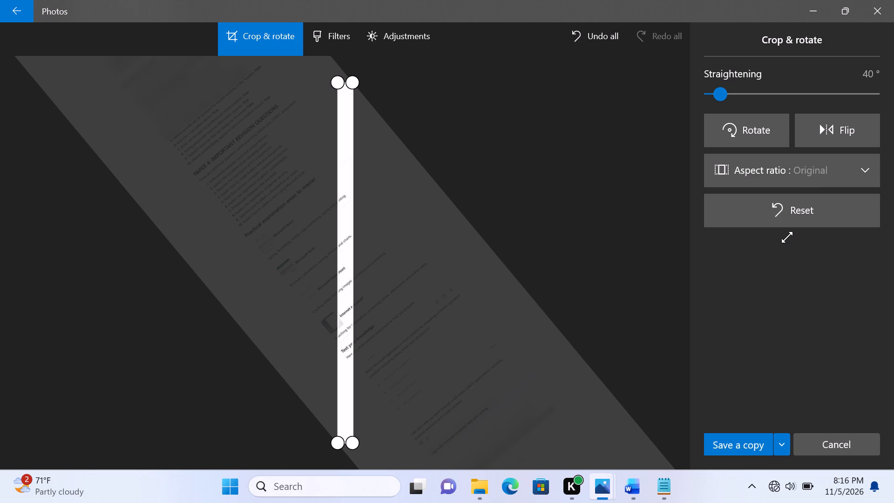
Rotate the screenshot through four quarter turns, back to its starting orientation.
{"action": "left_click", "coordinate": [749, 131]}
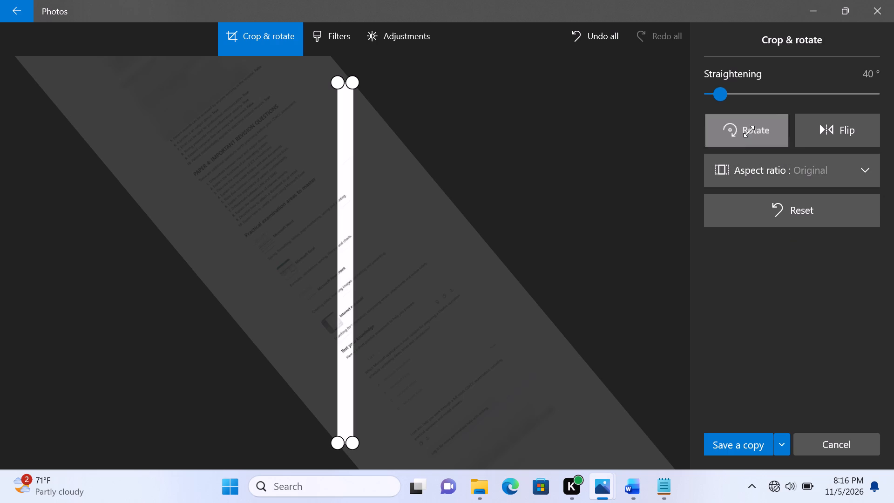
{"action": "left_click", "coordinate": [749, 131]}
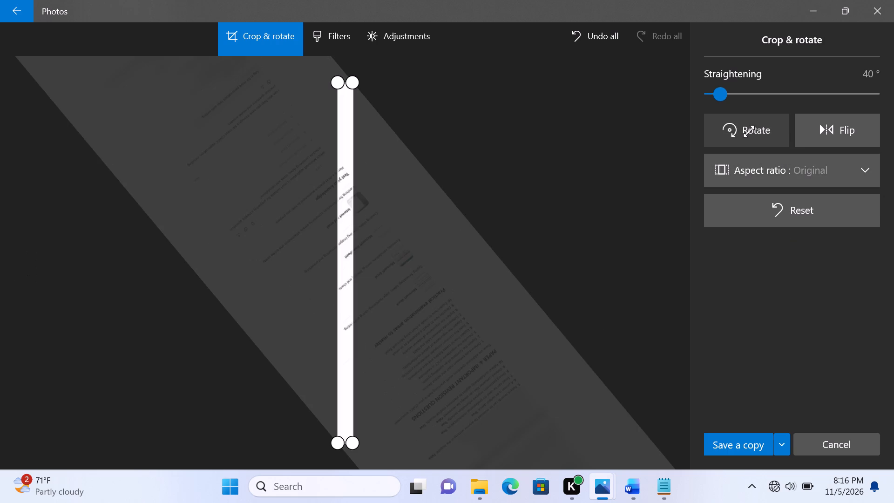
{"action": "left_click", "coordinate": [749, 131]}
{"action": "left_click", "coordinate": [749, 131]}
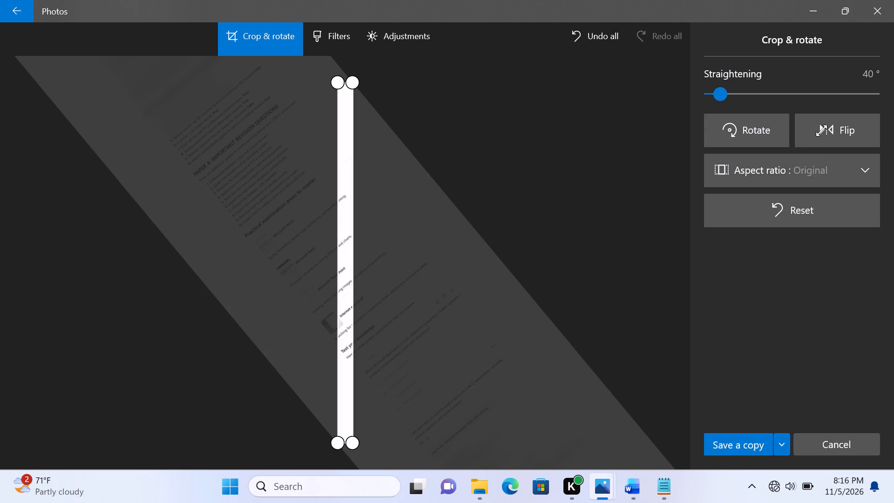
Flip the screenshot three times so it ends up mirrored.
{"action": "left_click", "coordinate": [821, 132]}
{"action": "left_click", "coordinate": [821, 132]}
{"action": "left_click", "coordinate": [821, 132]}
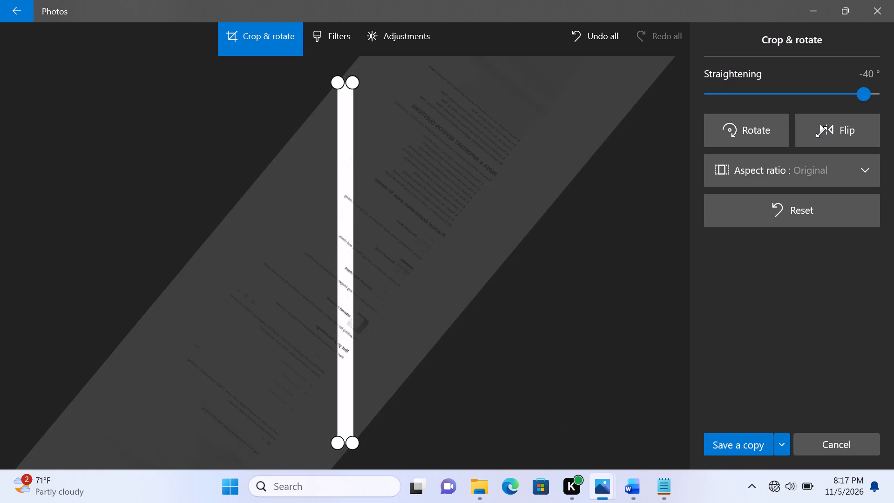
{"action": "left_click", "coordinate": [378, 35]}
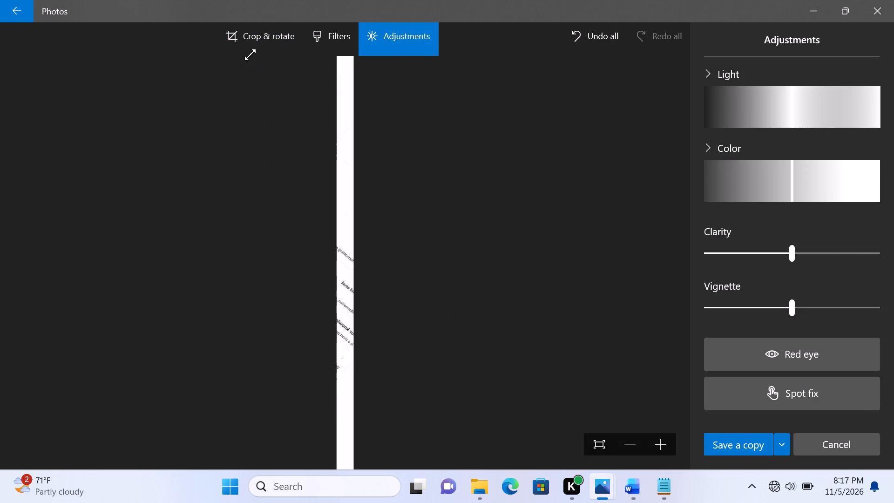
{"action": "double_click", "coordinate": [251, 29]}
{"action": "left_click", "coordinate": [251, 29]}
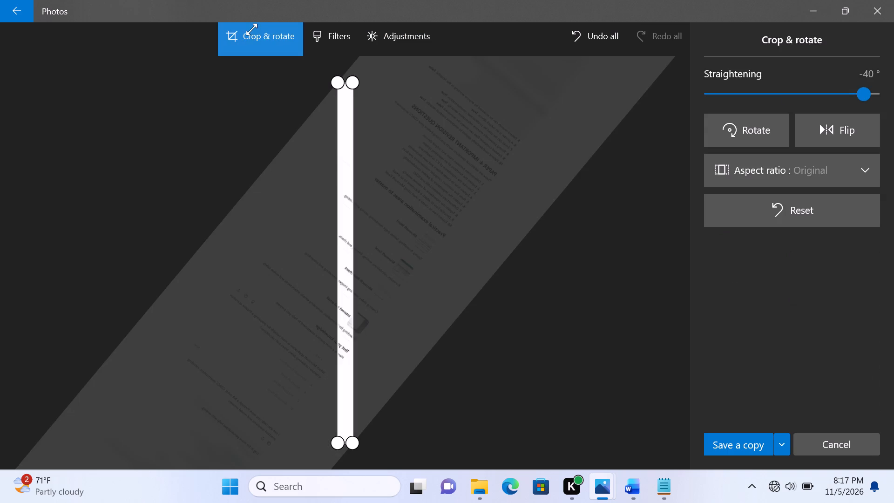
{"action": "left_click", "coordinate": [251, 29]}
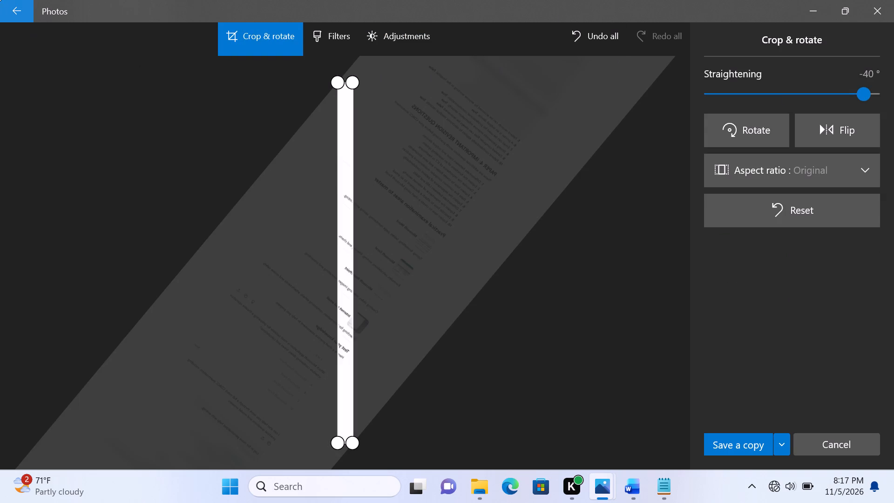
Leave the image editor without saving the recent changes.
{"action": "left_click", "coordinate": [27, 3]}
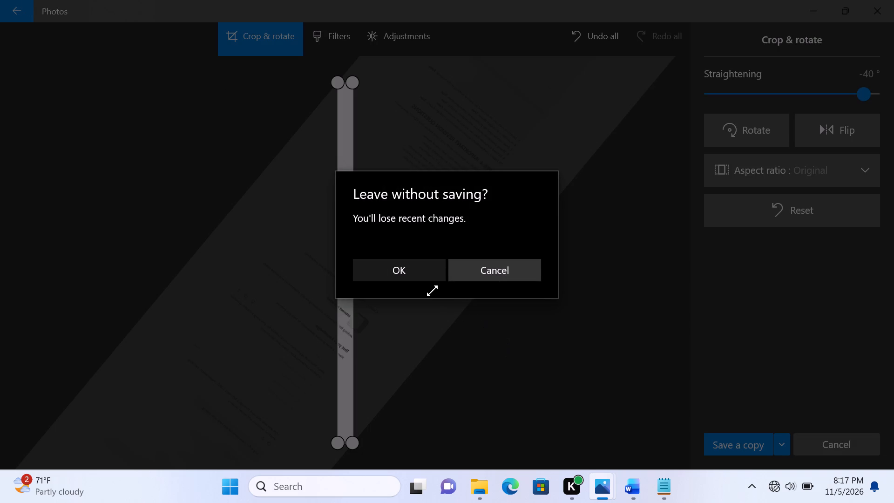
{"action": "left_click", "coordinate": [423, 279]}
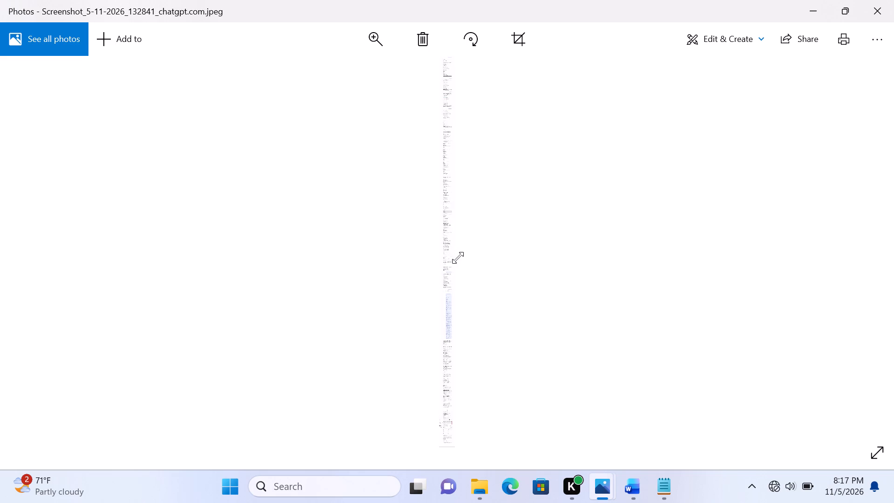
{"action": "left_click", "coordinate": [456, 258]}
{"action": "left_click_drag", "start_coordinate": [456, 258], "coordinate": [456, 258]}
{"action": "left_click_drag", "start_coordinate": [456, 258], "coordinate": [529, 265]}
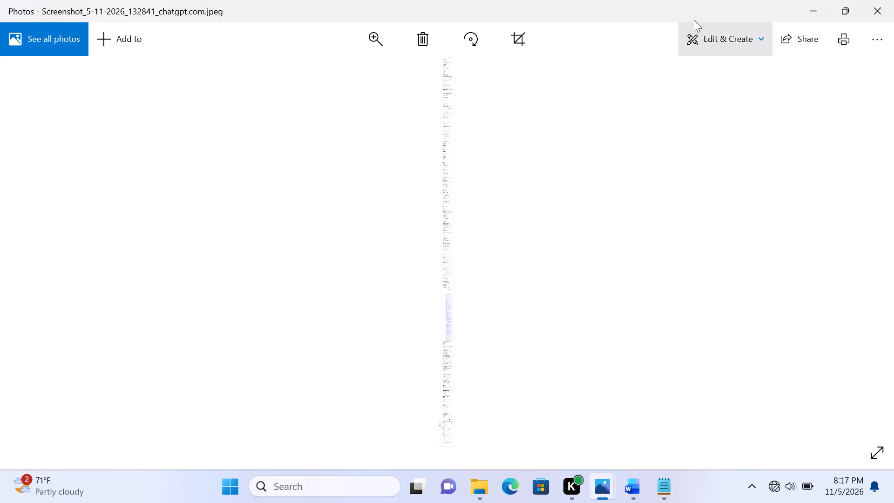
Close the screenshot's viewer window and return to the Downloads folder in File Explorer.
{"action": "left_click", "coordinate": [692, 45]}
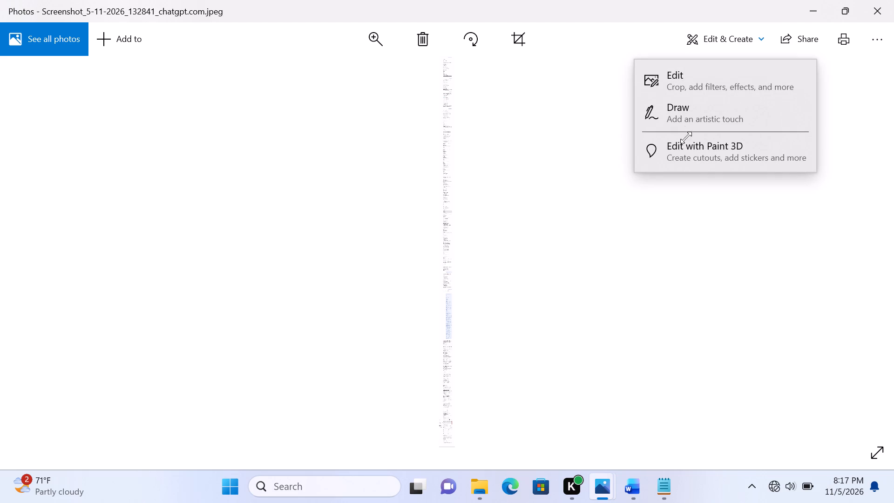
{"action": "left_click", "coordinate": [893, 7]}
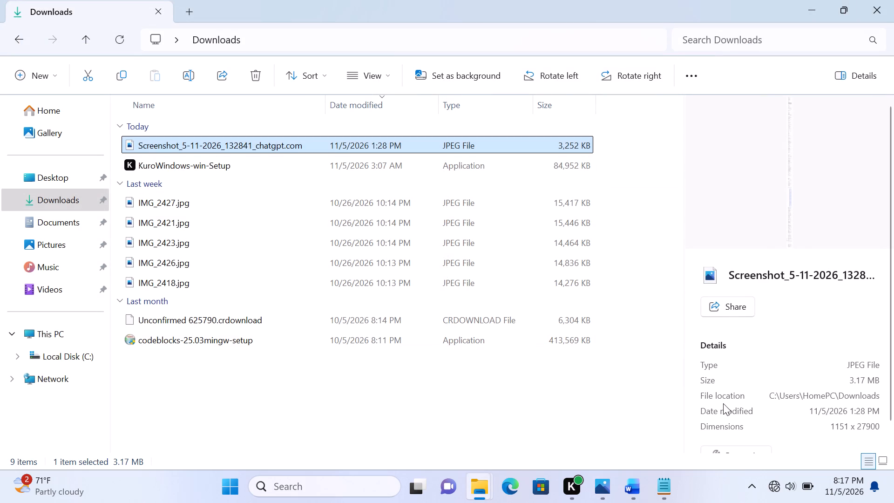
Examine the properties and advanced attributes of Screenshot_5-11-2026_132841_chatgpt.com, leaving them unedited.
{"action": "double_click", "coordinate": [893, 424]}
{"action": "left_click_drag", "start_coordinate": [893, 424], "coordinate": [886, 428]}
{"action": "triple_click", "coordinate": [886, 428]}
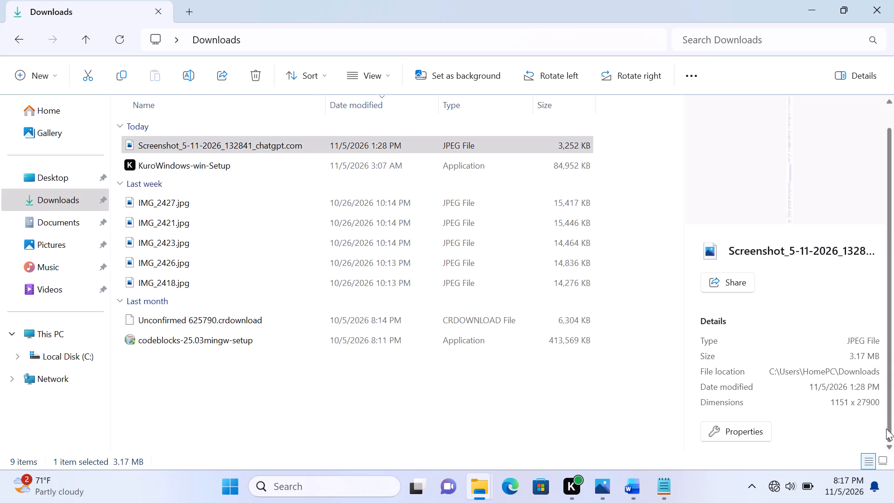
{"action": "triple_click", "coordinate": [886, 428]}
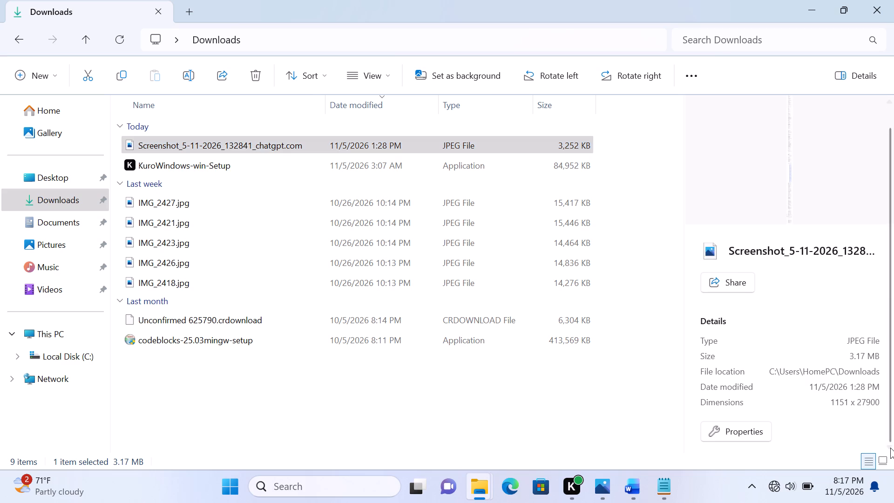
{"action": "triple_click", "coordinate": [890, 448]}
{"action": "double_click", "coordinate": [890, 448]}
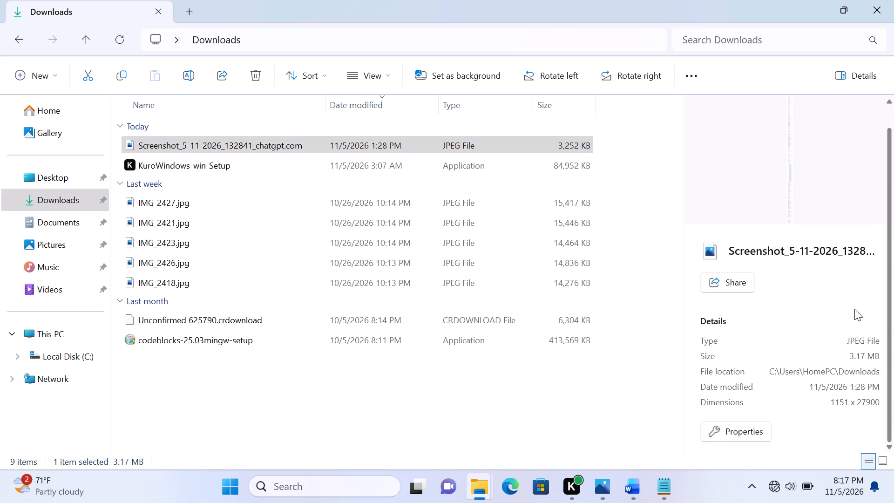
{"action": "left_click", "coordinate": [732, 426]}
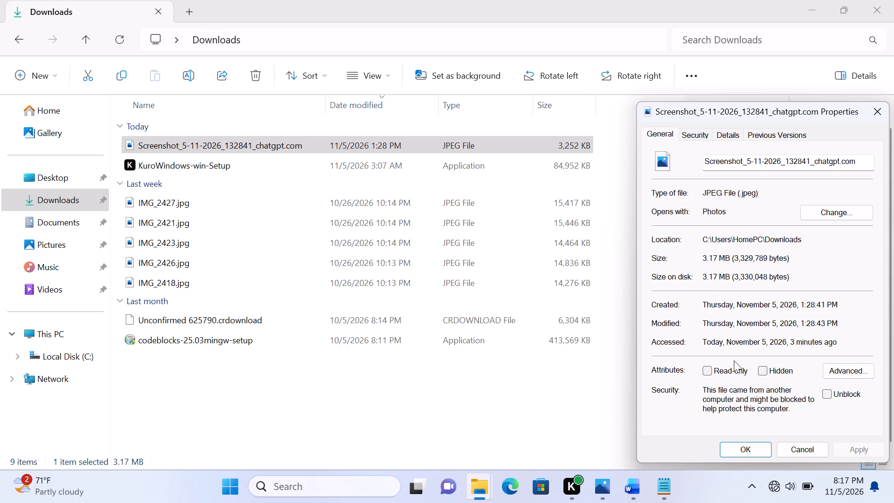
{"action": "left_click", "coordinate": [833, 368]}
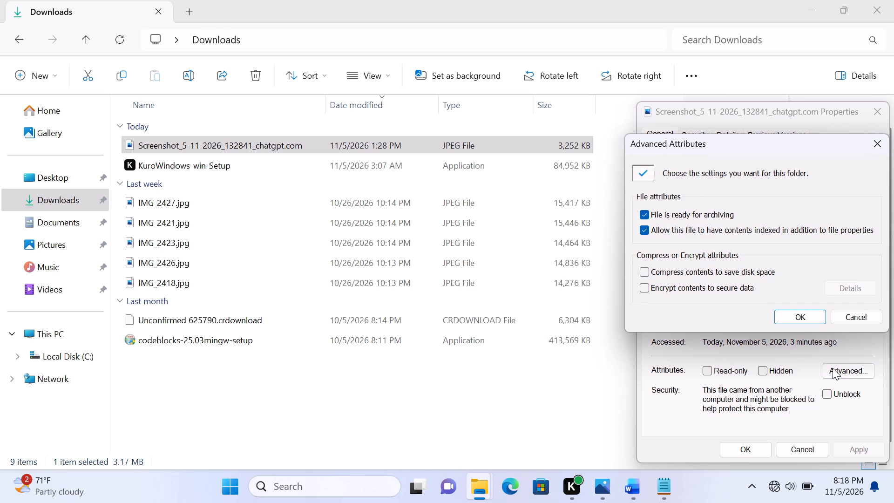
{"action": "left_click", "coordinate": [874, 156]}
{"action": "left_click", "coordinate": [881, 147]}
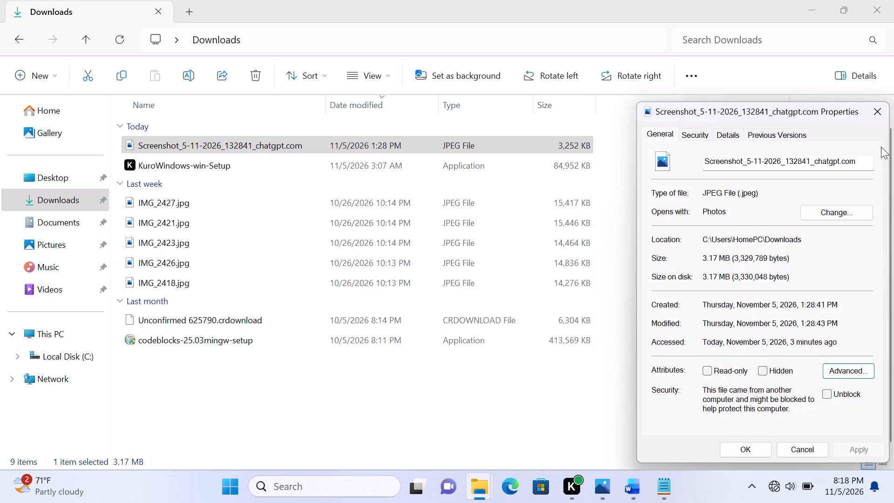
{"action": "left_click", "coordinate": [870, 109]}
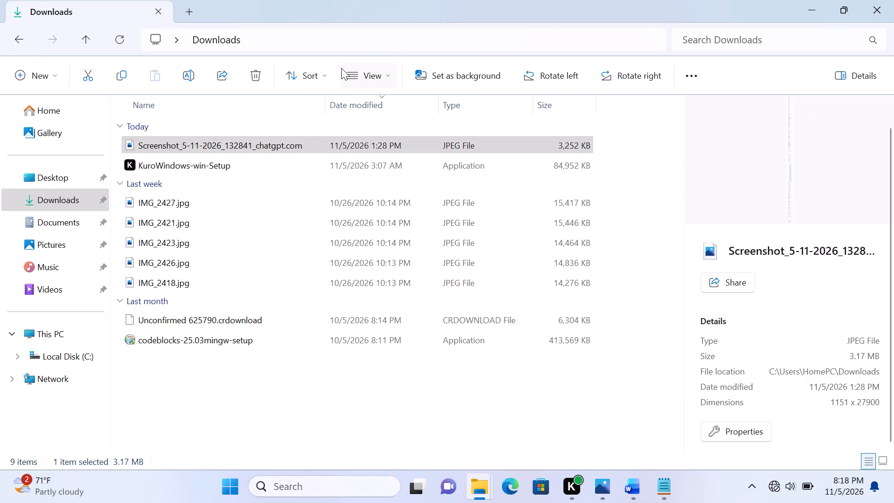
Launch the codeblocks-25.03mingw-setup installer from the Downloads folder.
{"action": "double_click", "coordinate": [179, 345]}
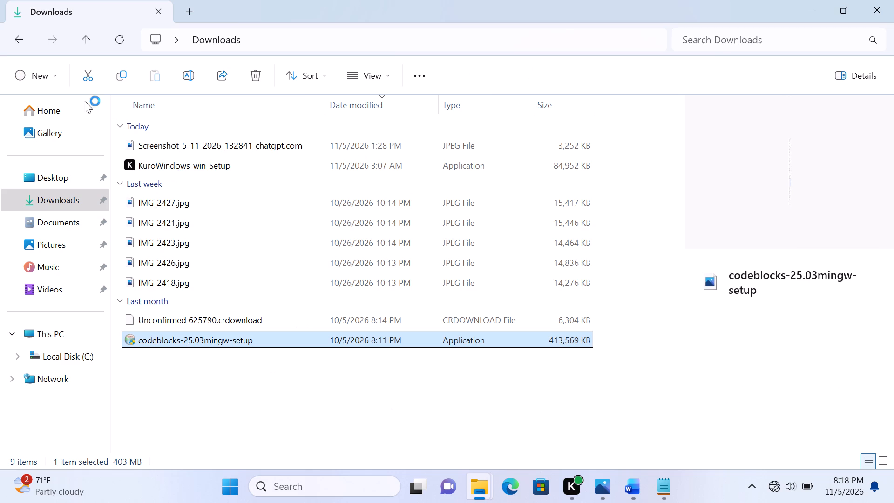
Leave the Downloads folder and show the Home view in File Explorer.
{"action": "triple_click", "coordinate": [10, 34]}
{"action": "left_click", "coordinate": [10, 34]}
{"action": "left_click", "coordinate": [80, 40]}
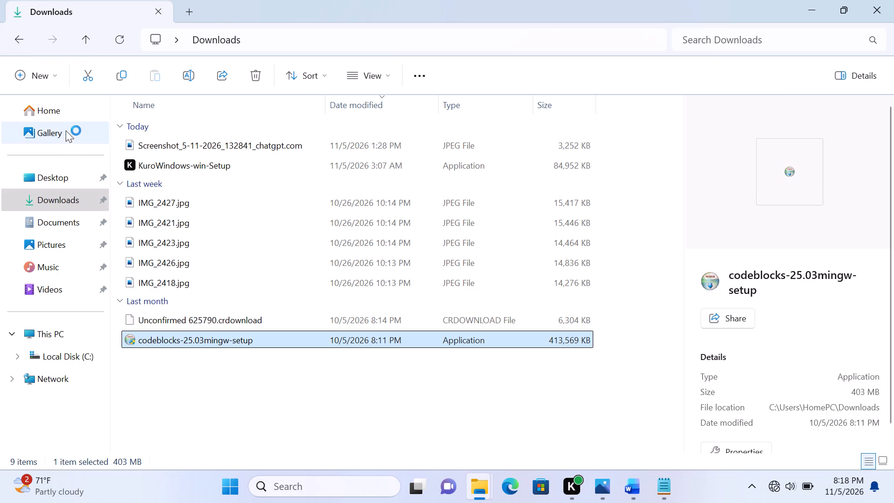
{"action": "left_click", "coordinate": [66, 117]}
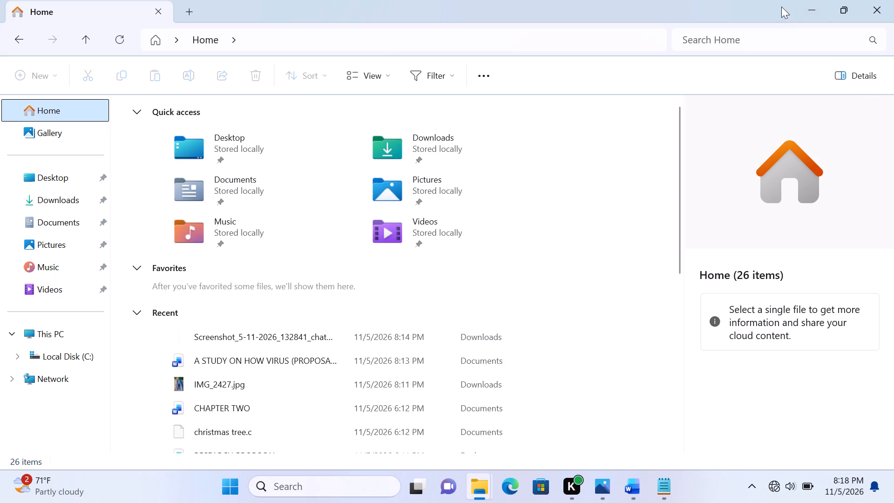
Minimize the File Explorer windows showing the Home view.
{"action": "left_click", "coordinate": [801, 6]}
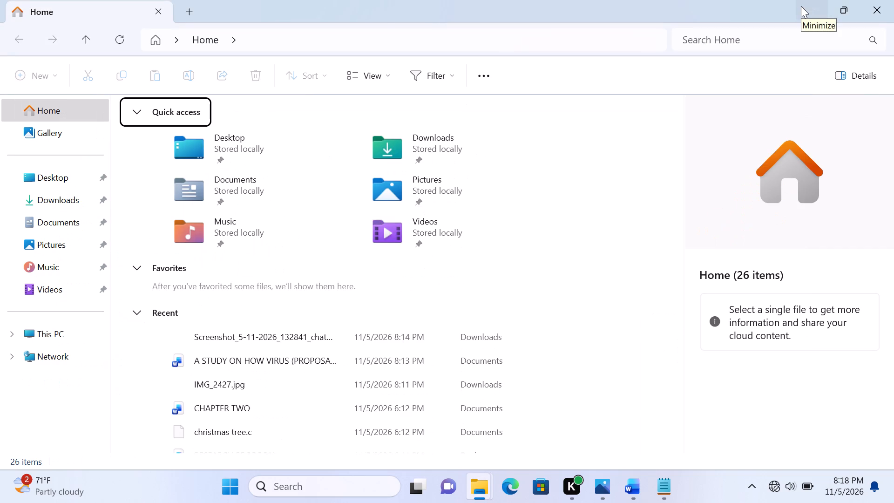
{"action": "left_click", "coordinate": [809, 5]}
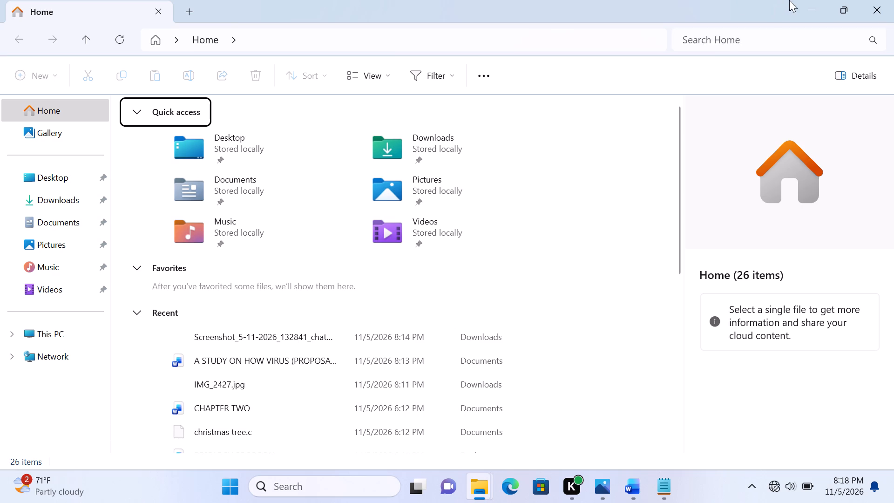
{"action": "left_click", "coordinate": [807, 10]}
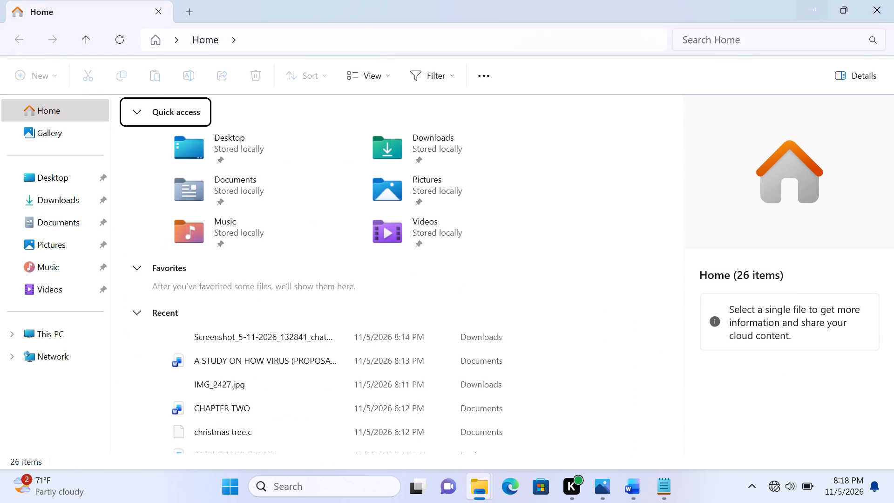
{"action": "left_click", "coordinate": [814, 11]}
Open the recent document A STUDY ON HOW VIRUS (PROPOSAL) in Word and maximize its window.
{"action": "left_click", "coordinate": [321, 365]}
{"action": "triple_click", "coordinate": [321, 365]}
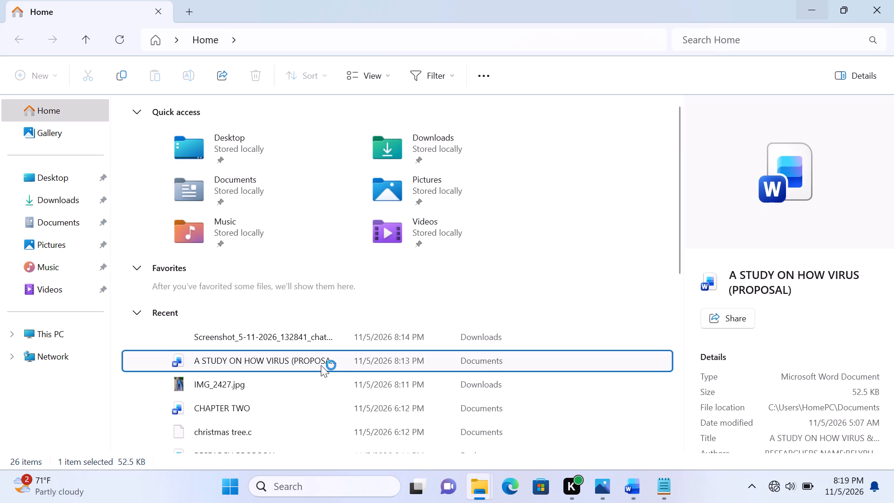
{"action": "left_click", "coordinate": [321, 365]}
{"action": "triple_click", "coordinate": [321, 365]}
{"action": "left_click_drag", "start_coordinate": [321, 365], "coordinate": [341, 353]}
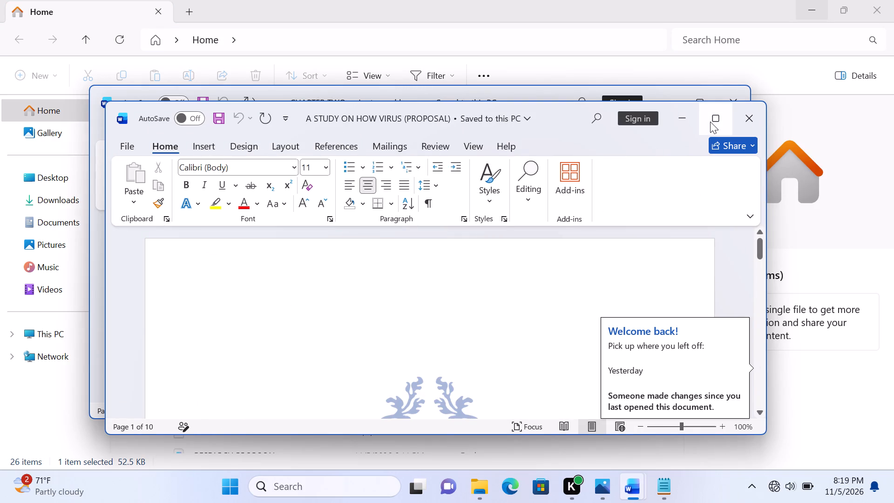
{"action": "left_click", "coordinate": [710, 122]}
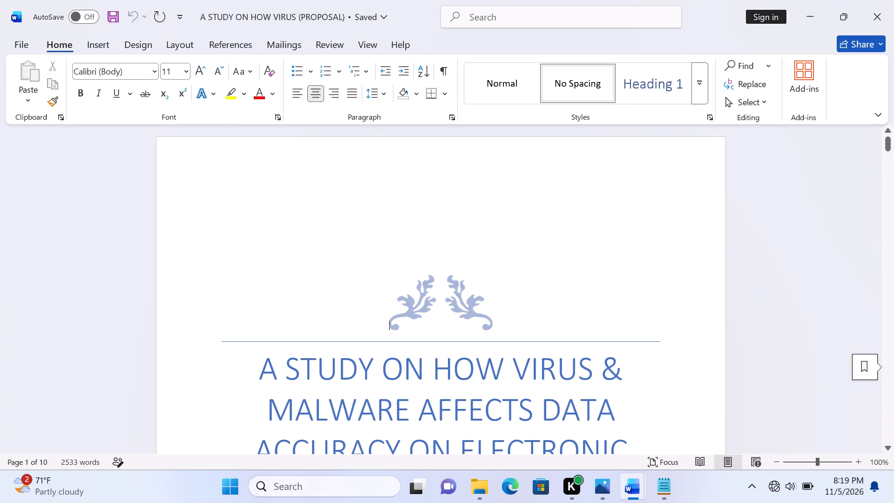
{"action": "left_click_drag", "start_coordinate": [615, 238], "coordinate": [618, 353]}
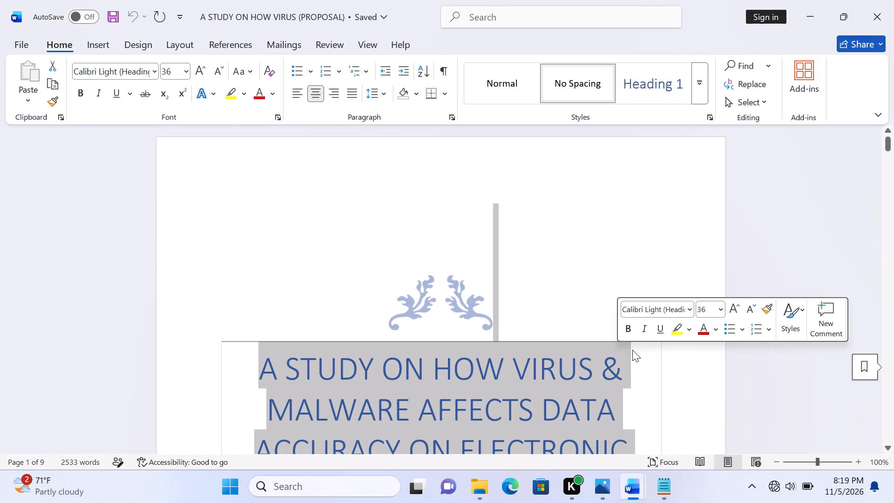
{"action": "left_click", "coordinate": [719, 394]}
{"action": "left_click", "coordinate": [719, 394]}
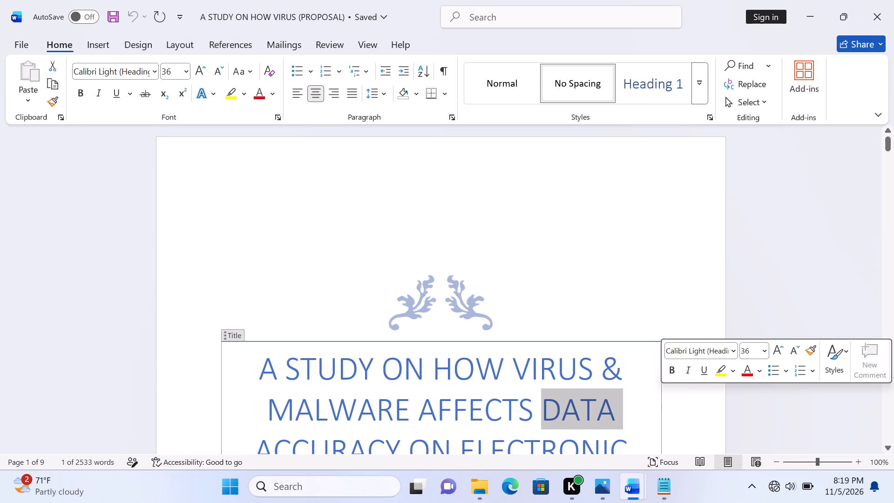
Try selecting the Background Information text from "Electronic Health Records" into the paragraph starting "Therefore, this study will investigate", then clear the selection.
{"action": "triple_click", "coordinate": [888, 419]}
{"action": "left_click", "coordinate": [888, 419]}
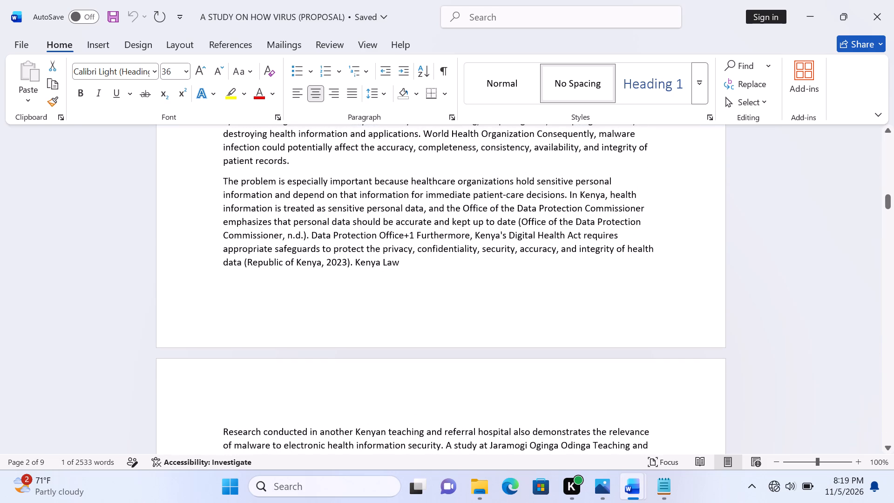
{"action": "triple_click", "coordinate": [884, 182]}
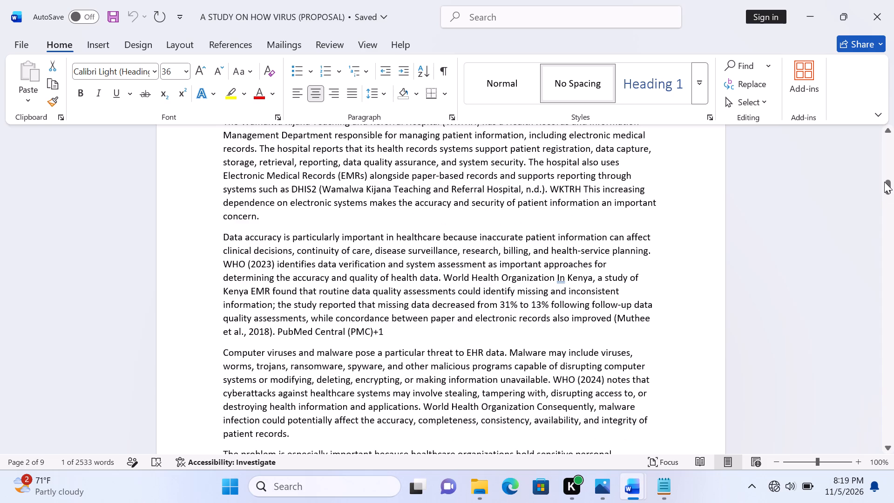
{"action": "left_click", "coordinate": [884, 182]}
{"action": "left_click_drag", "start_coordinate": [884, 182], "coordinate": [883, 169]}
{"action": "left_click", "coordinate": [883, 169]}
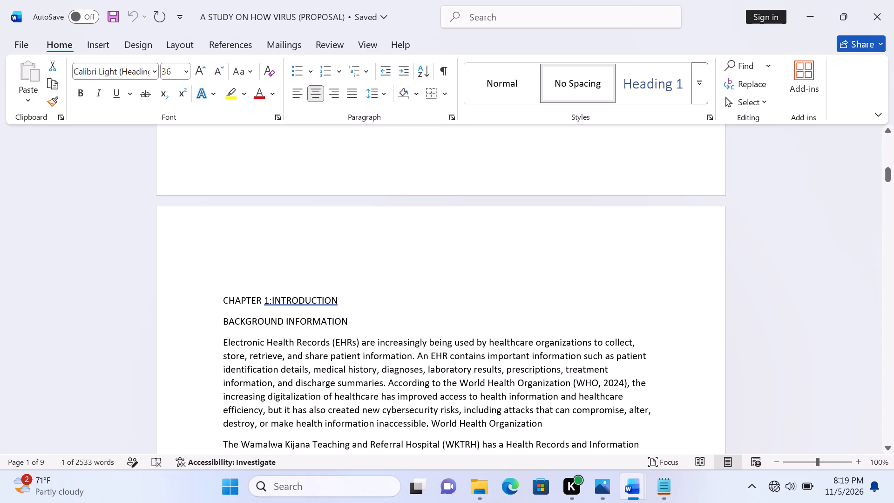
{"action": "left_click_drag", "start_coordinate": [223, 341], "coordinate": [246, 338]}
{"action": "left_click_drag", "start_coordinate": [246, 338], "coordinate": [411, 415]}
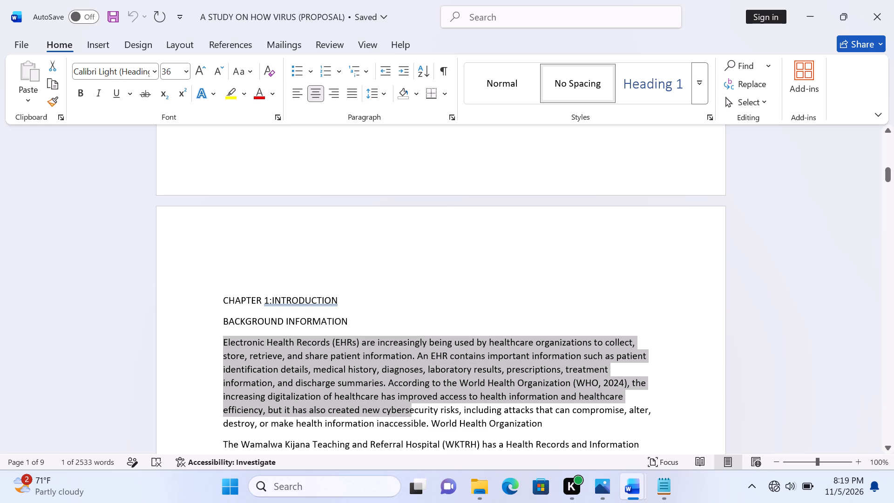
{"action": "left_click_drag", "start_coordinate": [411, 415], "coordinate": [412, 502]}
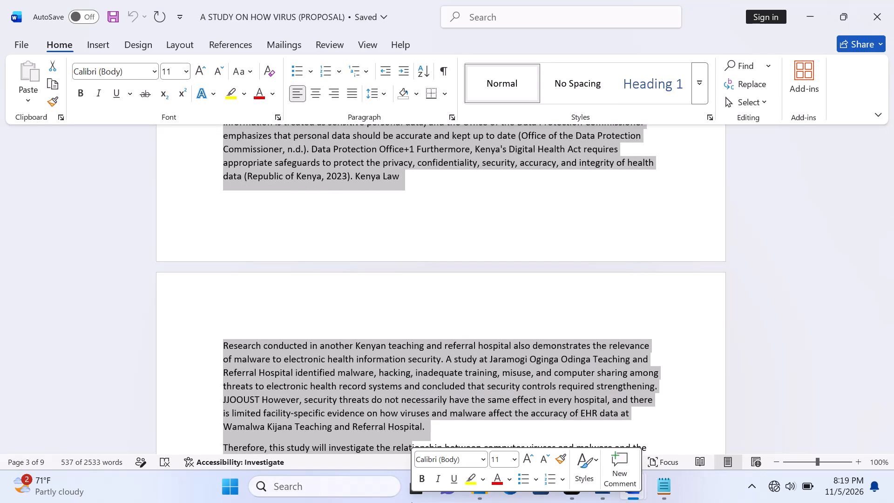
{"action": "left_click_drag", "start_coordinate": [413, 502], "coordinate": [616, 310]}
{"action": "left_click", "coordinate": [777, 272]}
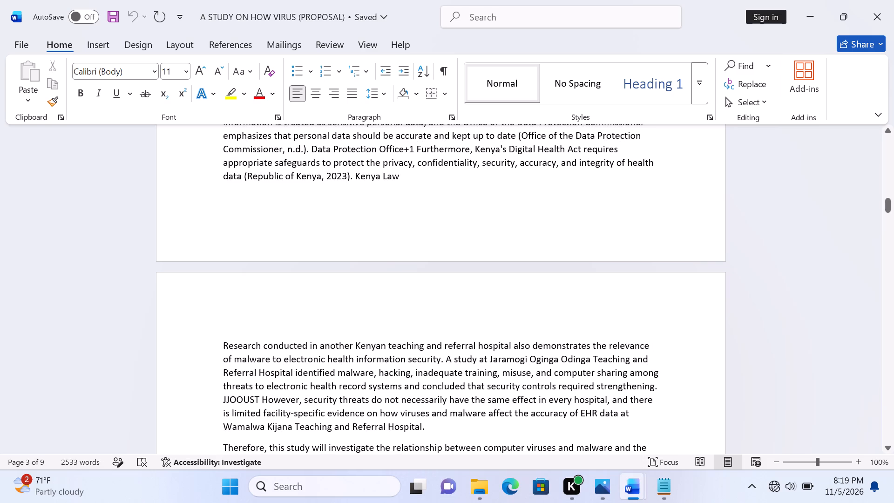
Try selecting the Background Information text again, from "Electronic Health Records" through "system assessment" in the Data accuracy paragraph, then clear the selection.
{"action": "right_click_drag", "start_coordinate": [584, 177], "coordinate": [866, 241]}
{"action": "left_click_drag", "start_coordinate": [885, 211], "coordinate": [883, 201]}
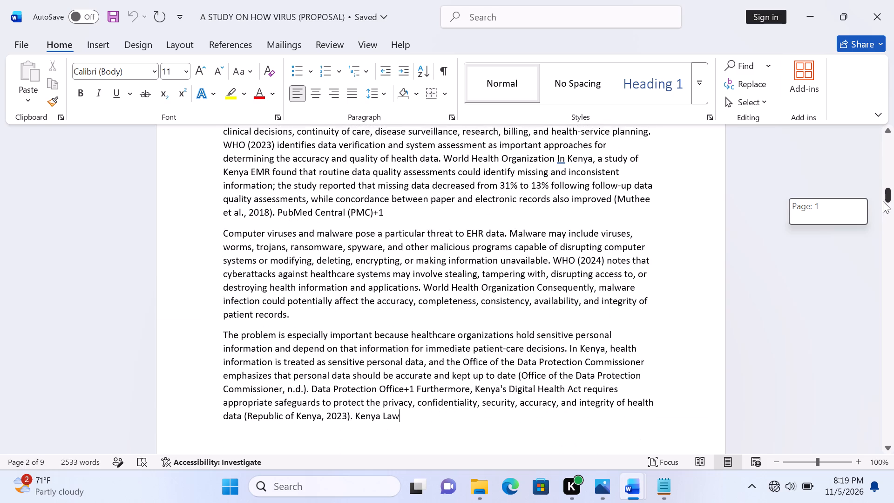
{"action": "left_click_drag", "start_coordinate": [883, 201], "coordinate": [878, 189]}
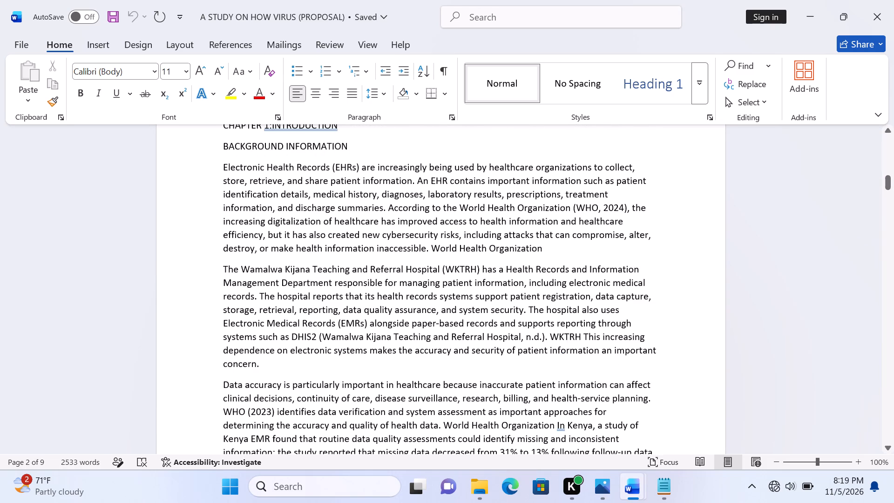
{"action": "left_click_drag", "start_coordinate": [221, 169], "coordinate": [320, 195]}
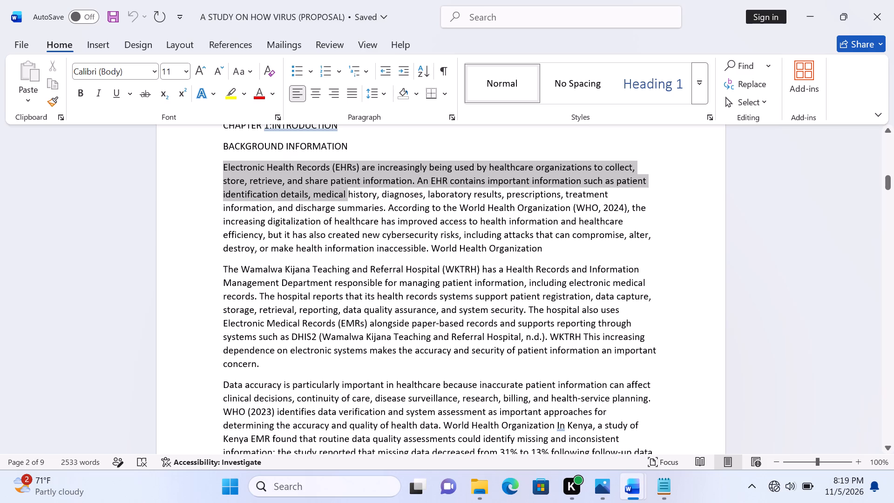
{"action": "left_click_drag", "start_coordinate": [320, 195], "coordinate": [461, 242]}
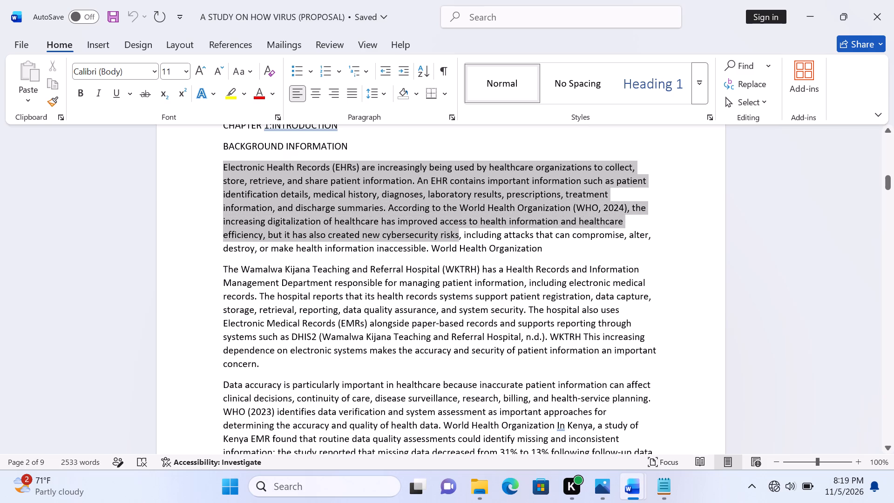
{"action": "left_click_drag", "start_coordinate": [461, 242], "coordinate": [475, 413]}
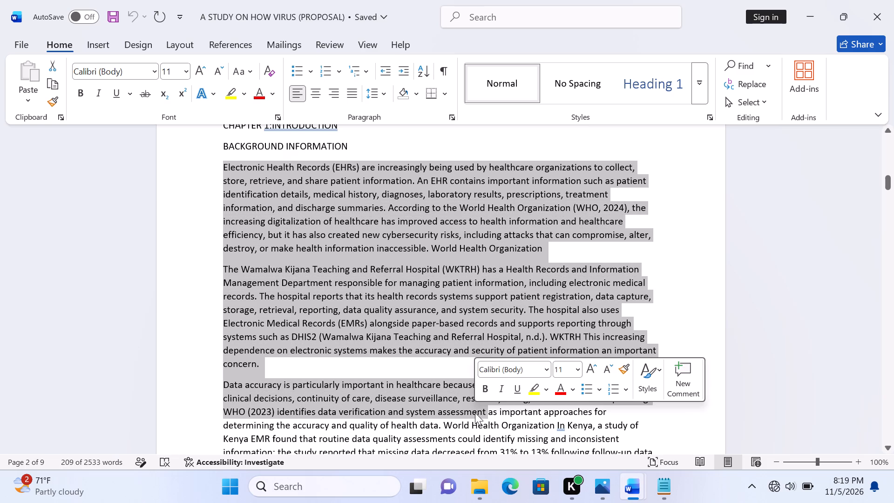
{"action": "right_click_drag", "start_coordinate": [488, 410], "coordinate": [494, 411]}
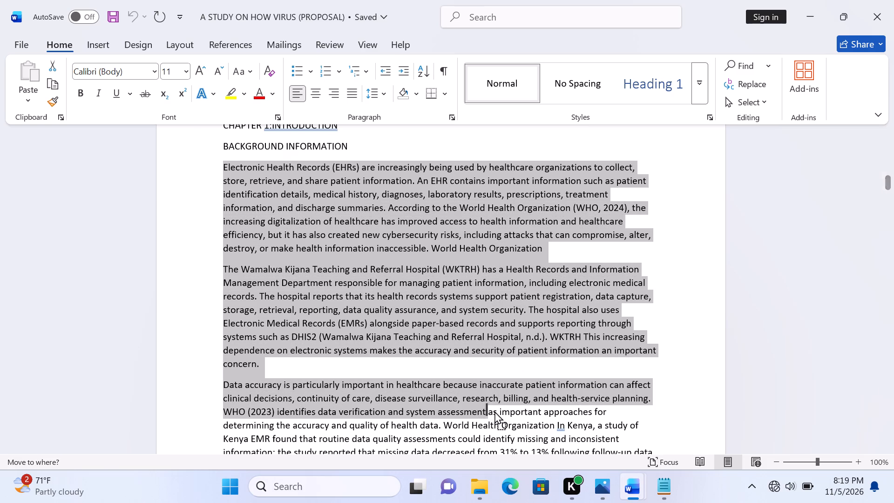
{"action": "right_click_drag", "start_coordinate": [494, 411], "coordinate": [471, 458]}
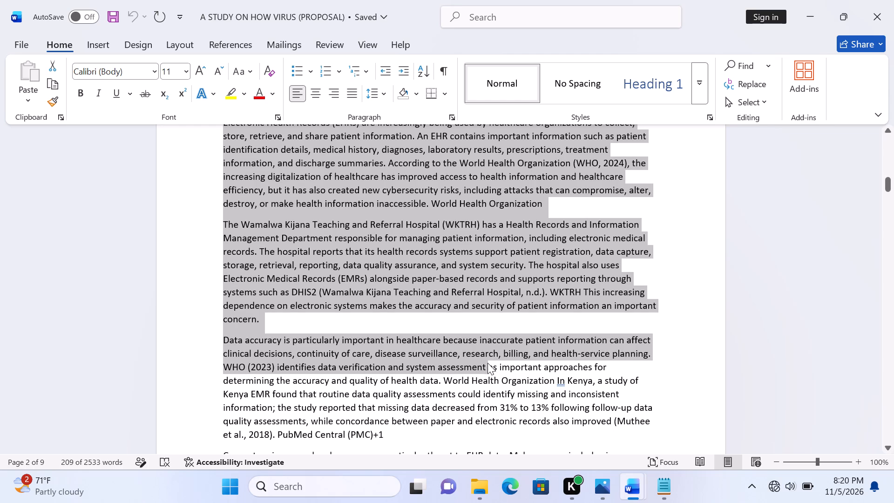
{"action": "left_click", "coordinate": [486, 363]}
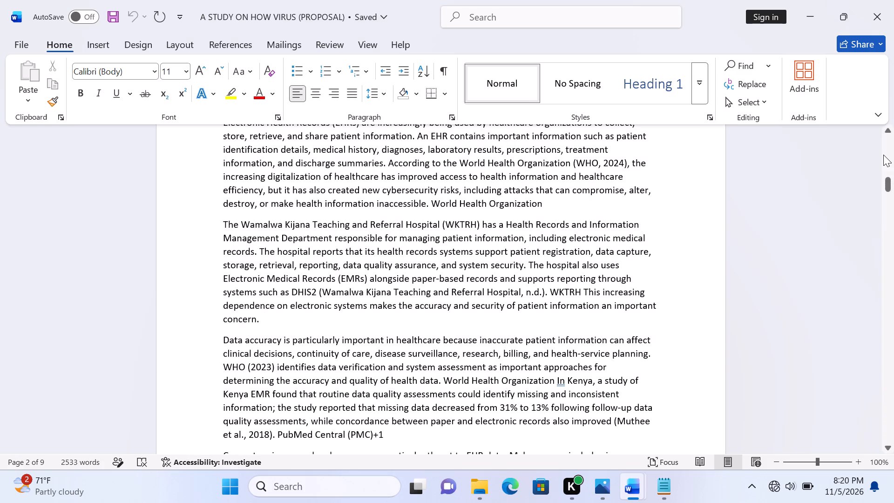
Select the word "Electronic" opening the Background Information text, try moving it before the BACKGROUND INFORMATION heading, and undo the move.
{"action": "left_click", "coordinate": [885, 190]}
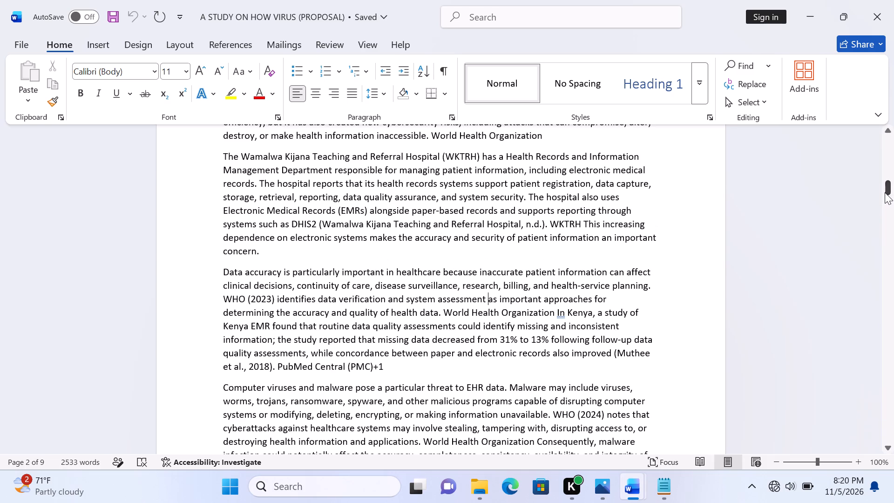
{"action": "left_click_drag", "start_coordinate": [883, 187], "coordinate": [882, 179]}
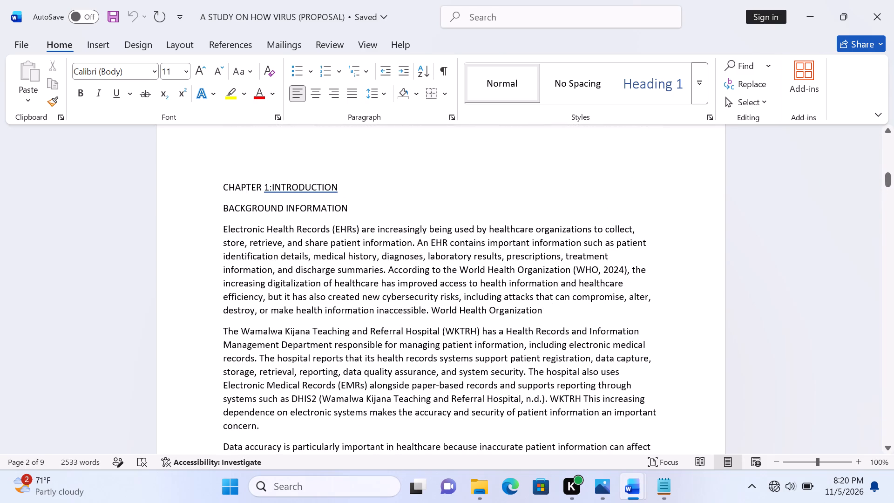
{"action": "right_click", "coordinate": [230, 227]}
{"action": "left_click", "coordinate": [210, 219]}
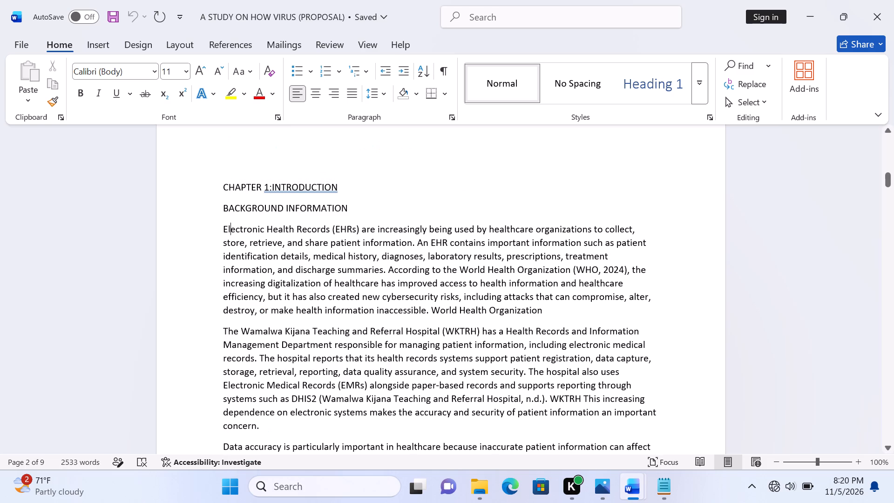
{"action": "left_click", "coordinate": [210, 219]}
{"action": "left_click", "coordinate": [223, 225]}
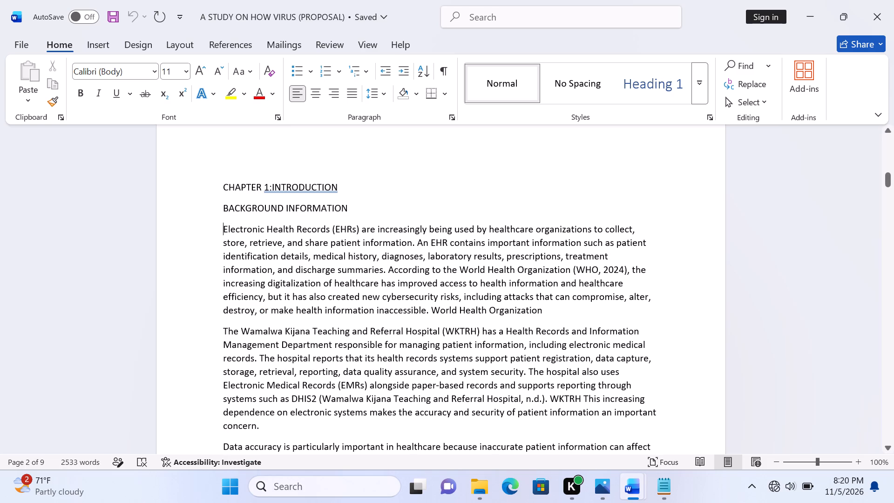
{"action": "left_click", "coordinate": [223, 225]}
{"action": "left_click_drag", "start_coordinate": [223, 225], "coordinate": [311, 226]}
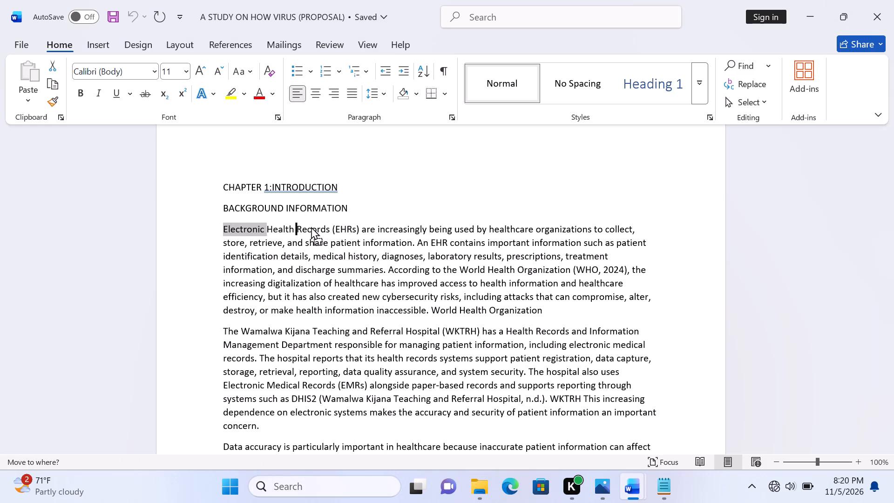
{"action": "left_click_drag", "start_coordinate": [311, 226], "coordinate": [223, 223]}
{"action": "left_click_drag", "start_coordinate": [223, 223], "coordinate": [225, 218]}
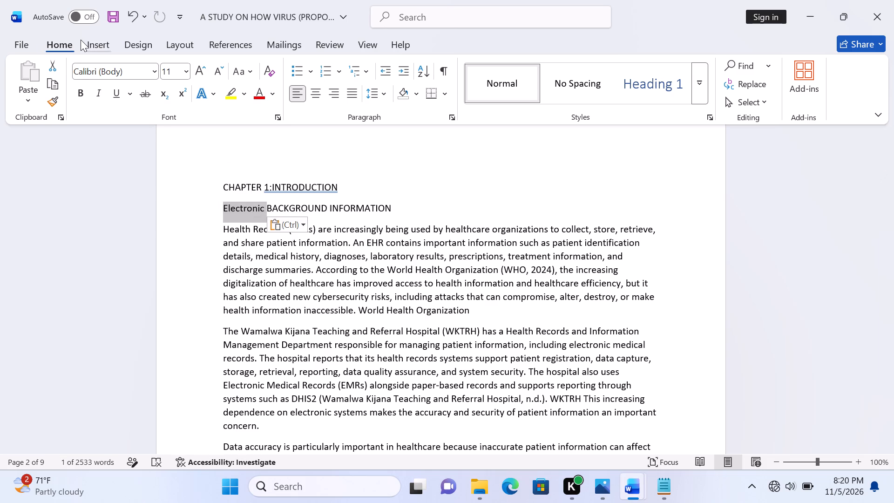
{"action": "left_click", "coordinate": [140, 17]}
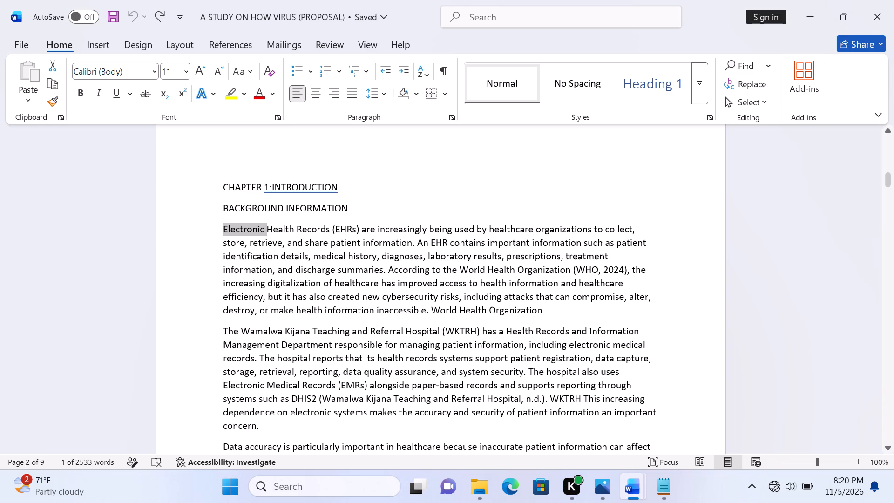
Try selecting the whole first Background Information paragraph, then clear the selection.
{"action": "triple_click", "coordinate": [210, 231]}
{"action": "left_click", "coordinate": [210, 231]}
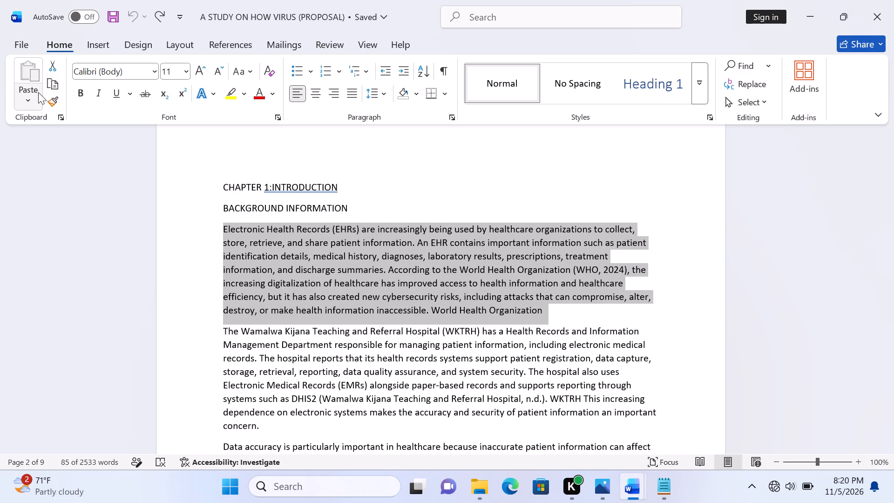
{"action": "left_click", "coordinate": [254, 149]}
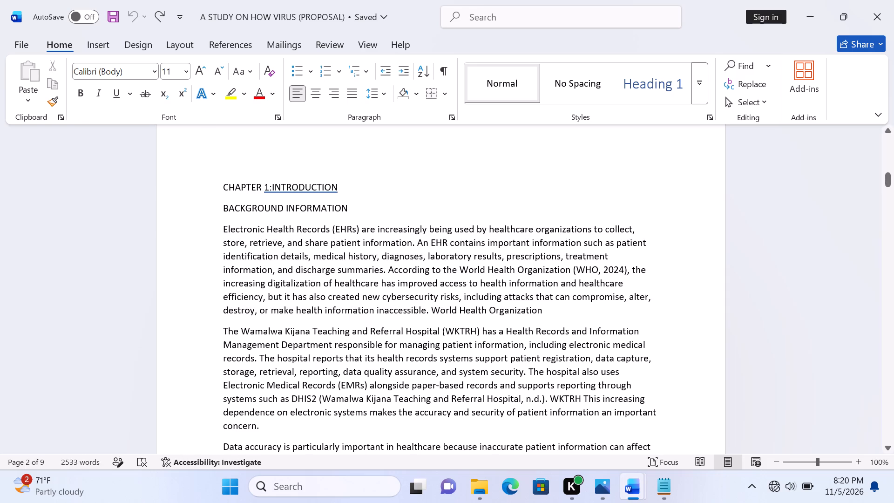
Select the Background Information text from "Electronic Health Records" through "its health records systems" in the second paragraph.
{"action": "right_click_drag", "start_coordinate": [221, 228], "coordinate": [260, 231]}
{"action": "right_click_drag", "start_coordinate": [260, 231], "coordinate": [449, 356]}
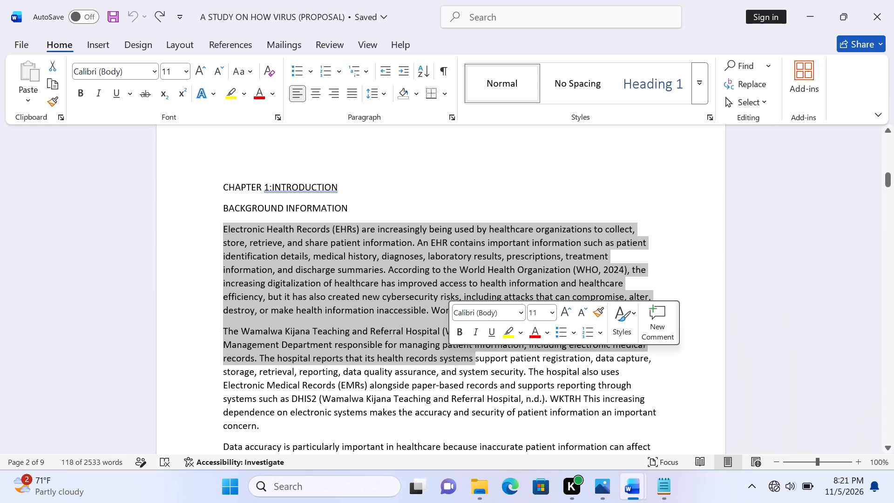
Restore the proposal document's maximized window to its smaller floating size.
{"action": "left_click", "coordinate": [841, 18]}
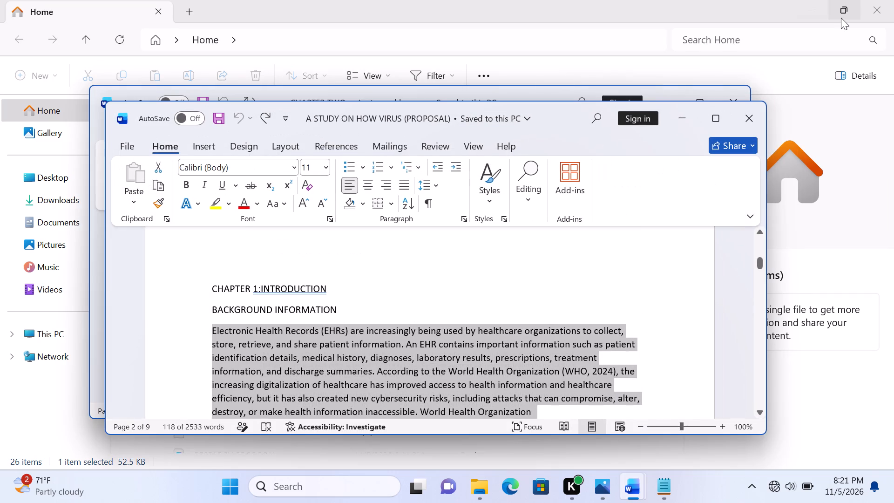
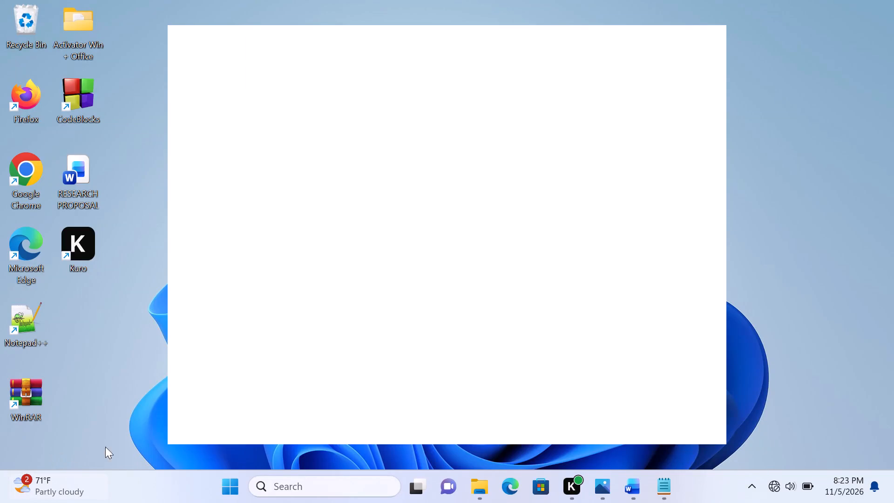
Open PowerPoint through a search for "po" and create a blank presentation.
{"action": "left_click", "coordinate": [292, 489]}
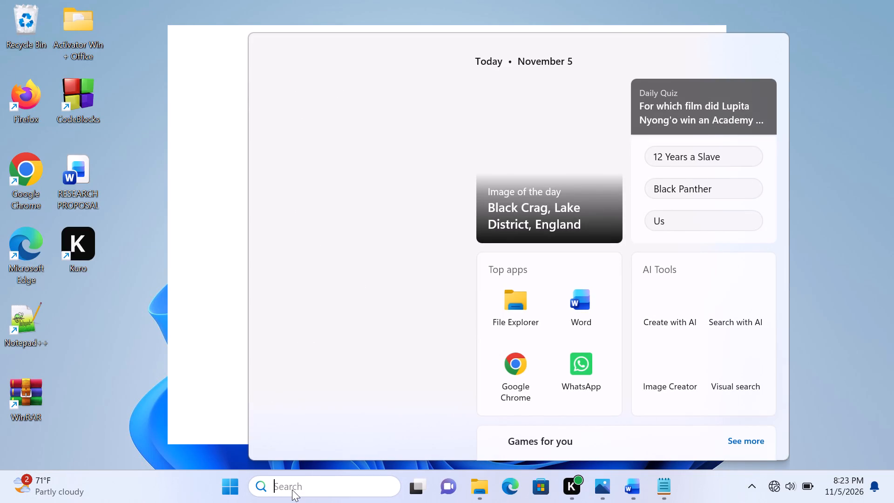
{"action": "type", "text": "po"}
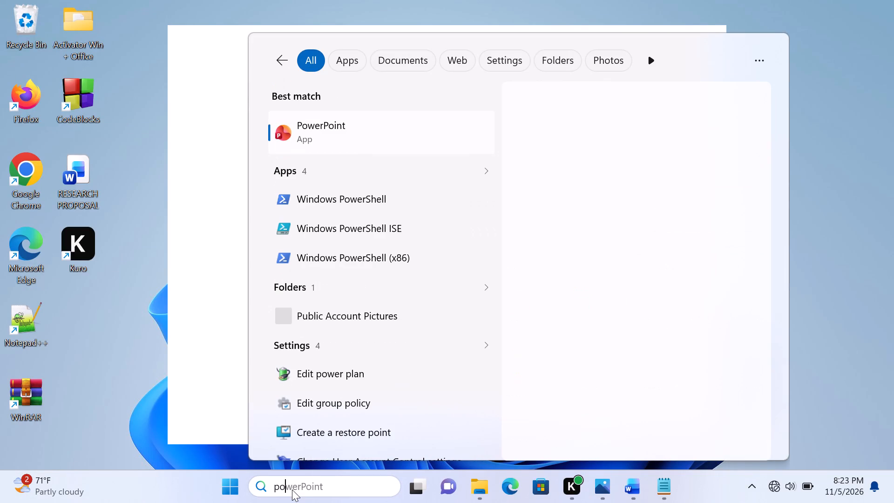
{"action": "left_click", "coordinate": [341, 124]}
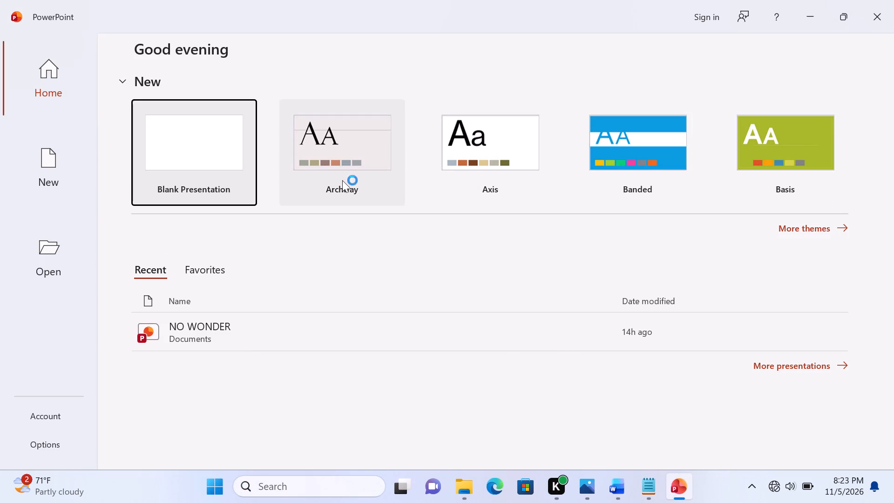
{"action": "left_click", "coordinate": [233, 170]}
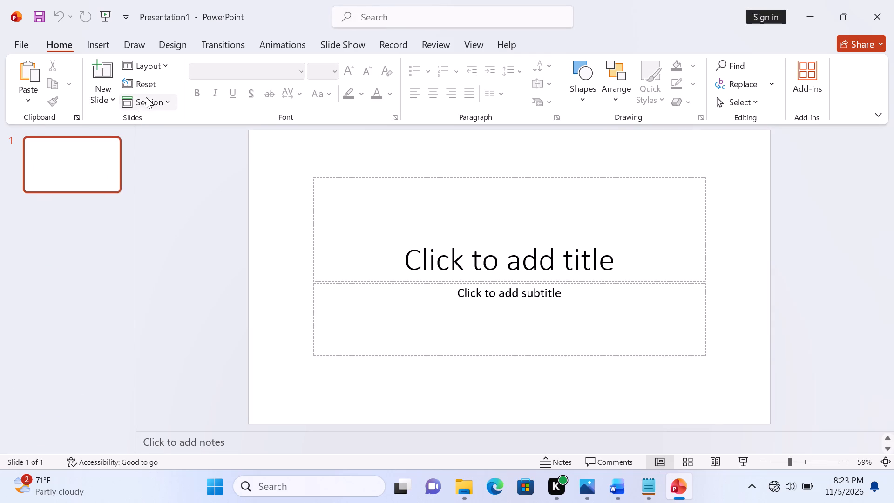
Change the first slide's layout to Title and Content.
{"action": "left_click", "coordinate": [162, 66]}
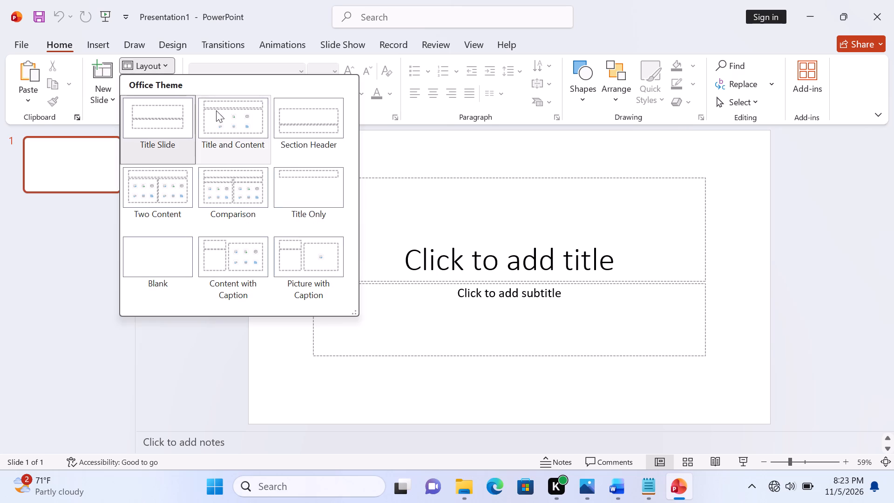
{"action": "left_click", "coordinate": [217, 110]}
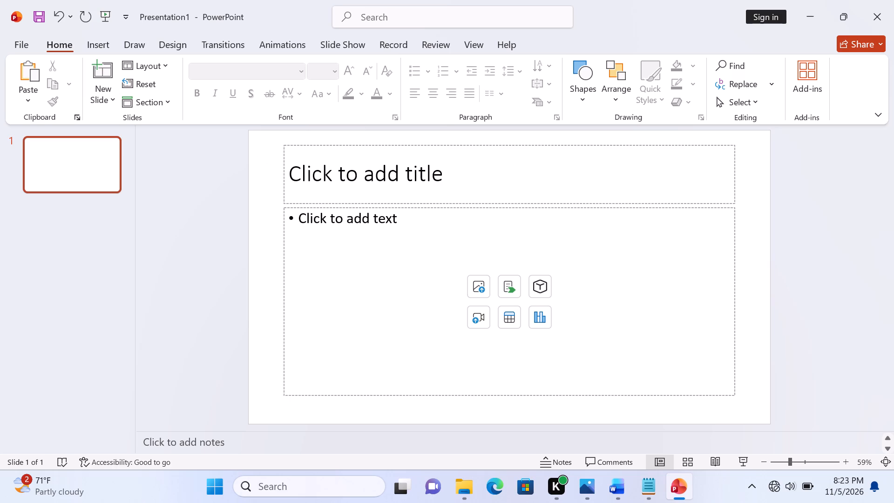
Paste the copied electronic health records paragraph into the first slide's content placeholder.
{"action": "left_click", "coordinate": [345, 235]}
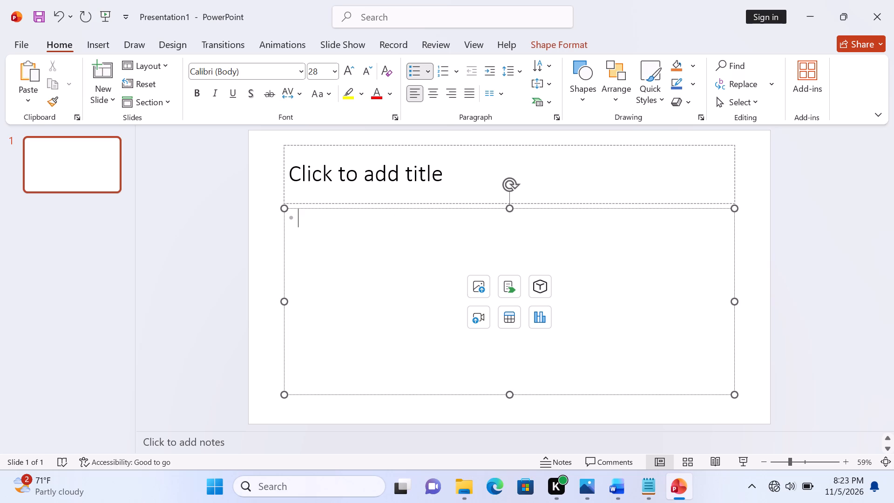
{"action": "left_click", "coordinate": [34, 83]}
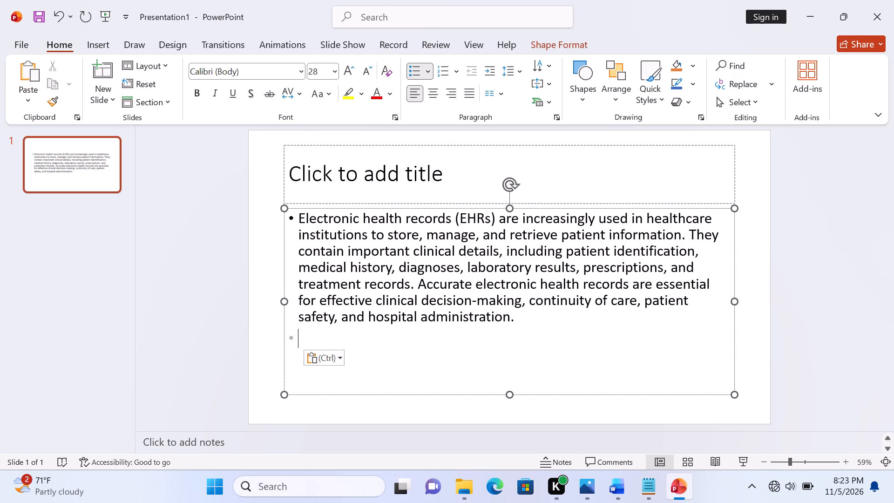
Enter "Chapter 2" as the first slide's title.
{"action": "left_click", "coordinate": [390, 177]}
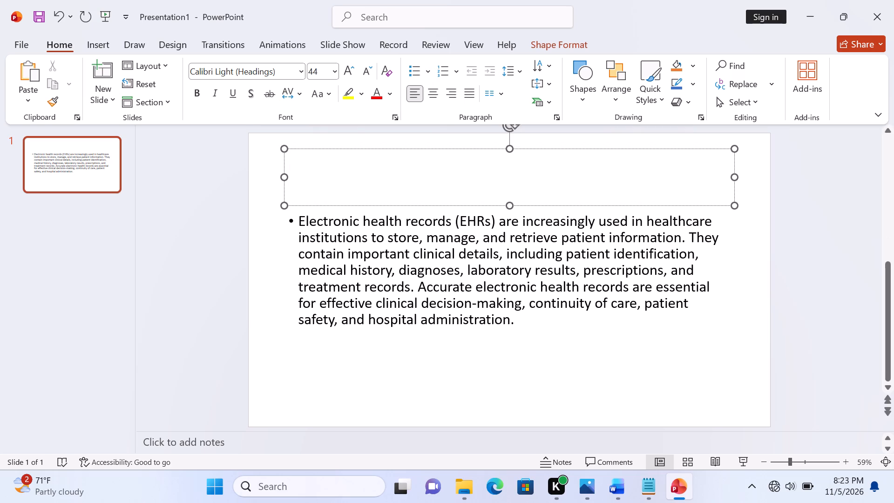
{"action": "key", "text": "c"}
{"action": "type", "text": "hap"}
{"action": "type", "text": "ter"}
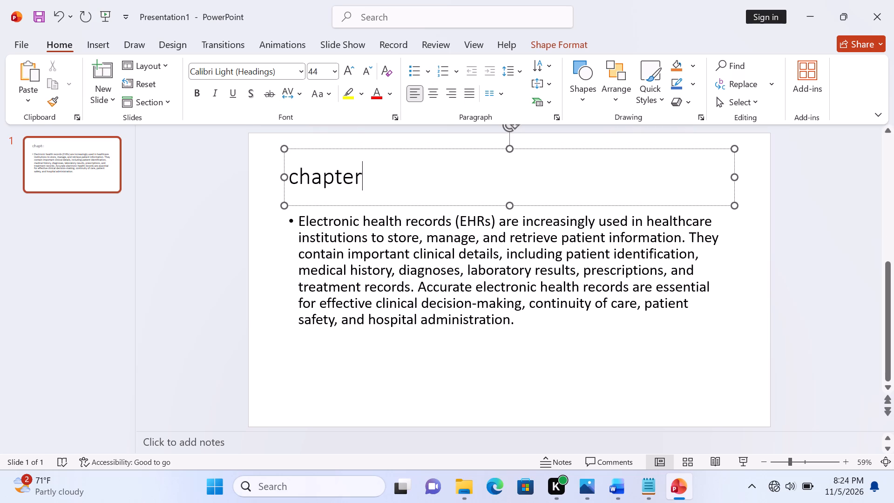
{"action": "key", "text": "space"}
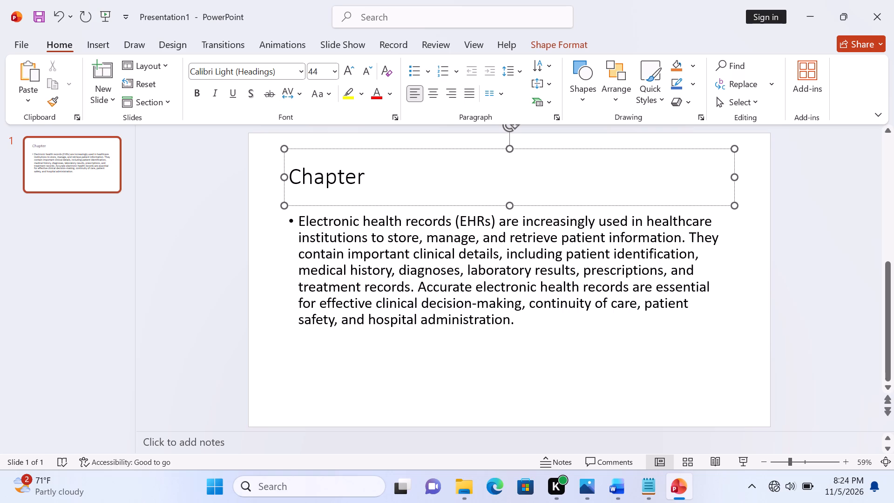
{"action": "key", "text": "2"}
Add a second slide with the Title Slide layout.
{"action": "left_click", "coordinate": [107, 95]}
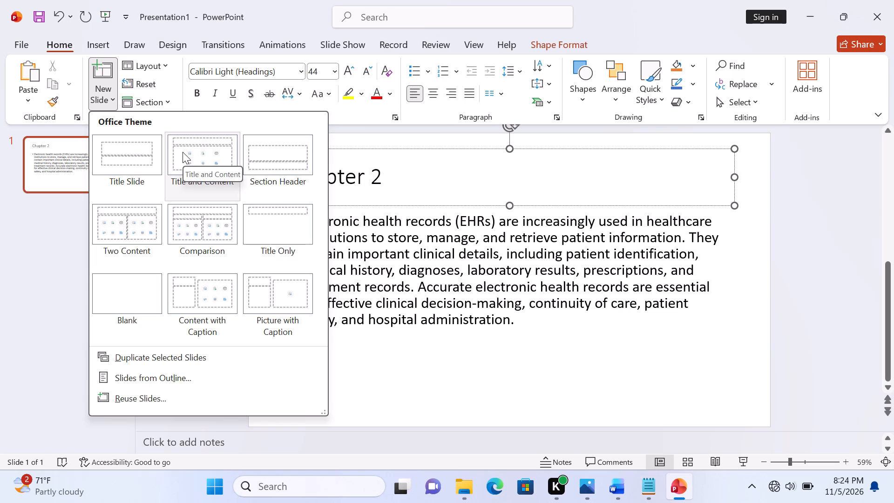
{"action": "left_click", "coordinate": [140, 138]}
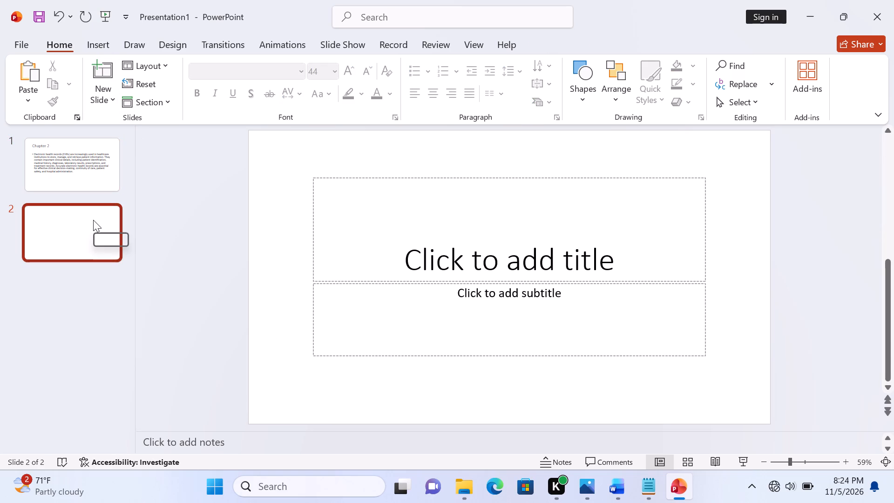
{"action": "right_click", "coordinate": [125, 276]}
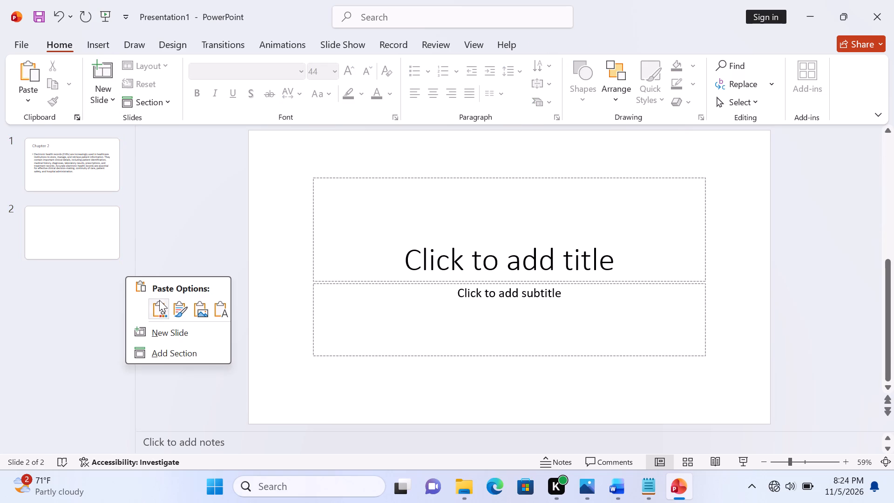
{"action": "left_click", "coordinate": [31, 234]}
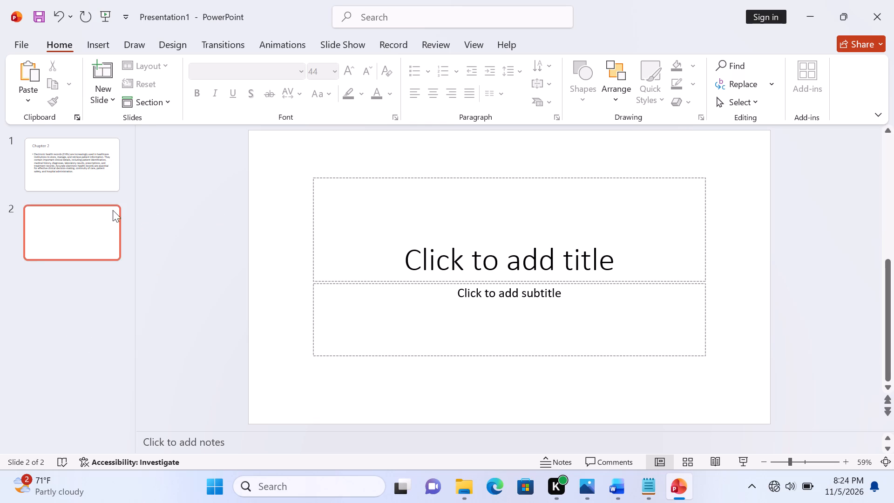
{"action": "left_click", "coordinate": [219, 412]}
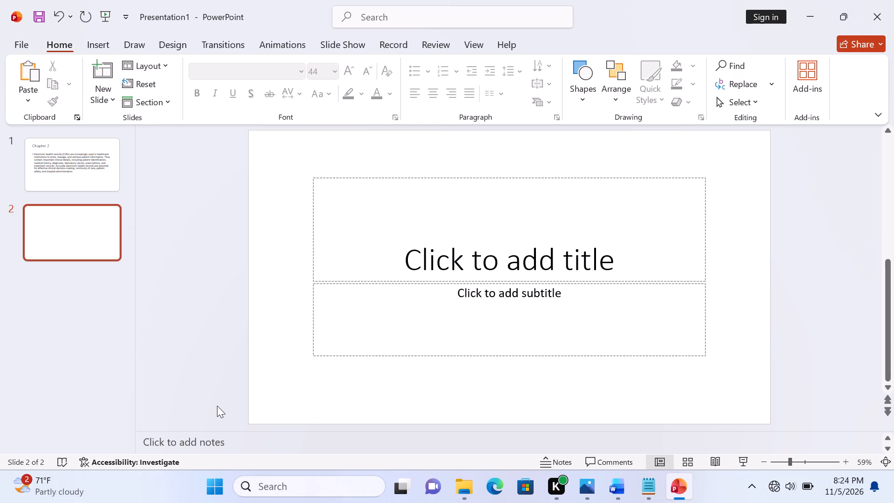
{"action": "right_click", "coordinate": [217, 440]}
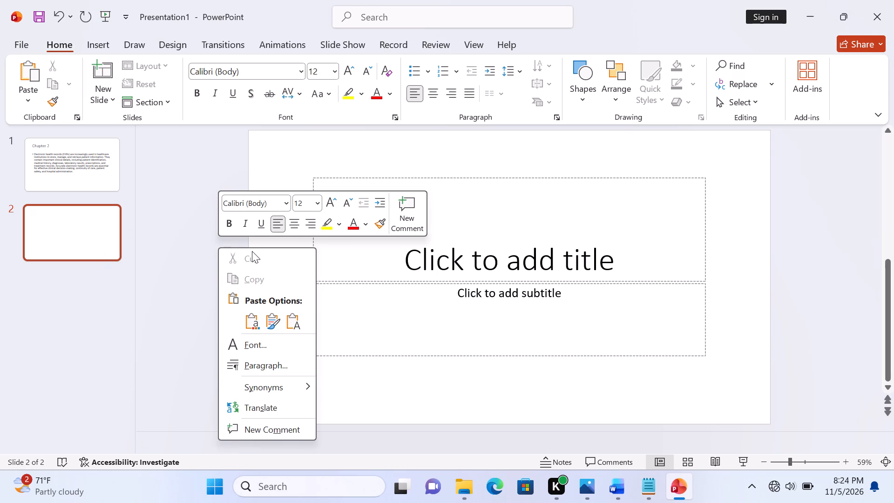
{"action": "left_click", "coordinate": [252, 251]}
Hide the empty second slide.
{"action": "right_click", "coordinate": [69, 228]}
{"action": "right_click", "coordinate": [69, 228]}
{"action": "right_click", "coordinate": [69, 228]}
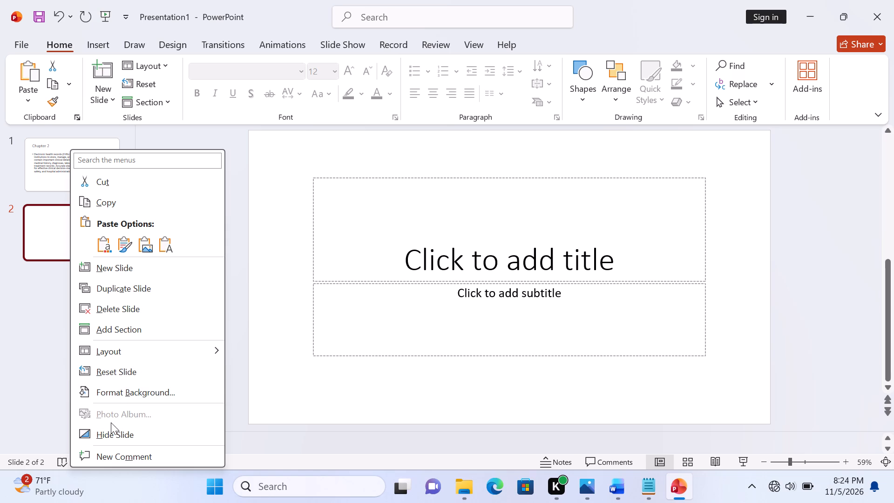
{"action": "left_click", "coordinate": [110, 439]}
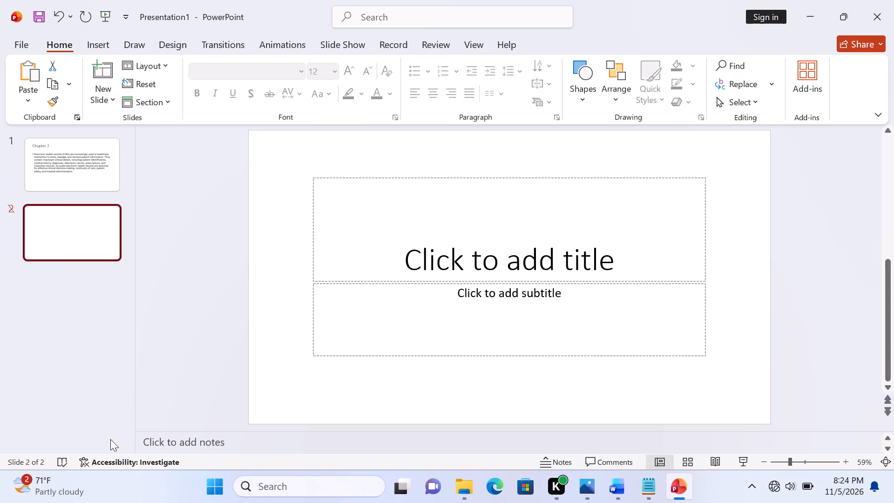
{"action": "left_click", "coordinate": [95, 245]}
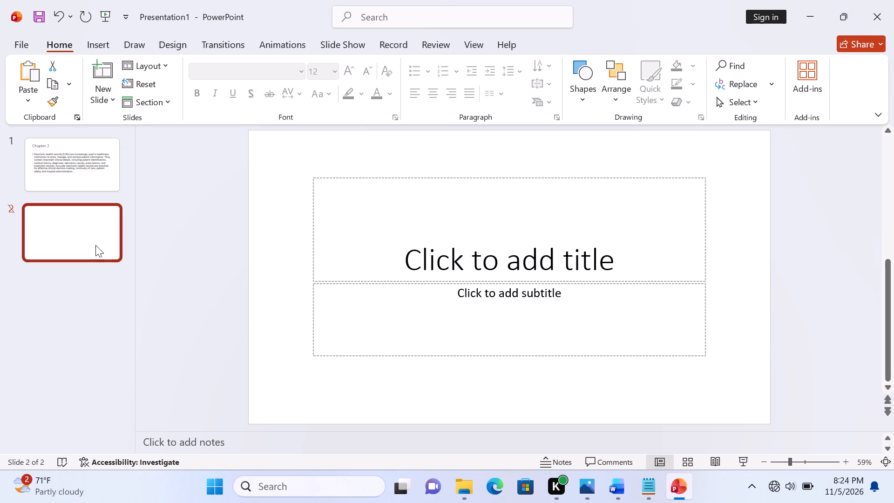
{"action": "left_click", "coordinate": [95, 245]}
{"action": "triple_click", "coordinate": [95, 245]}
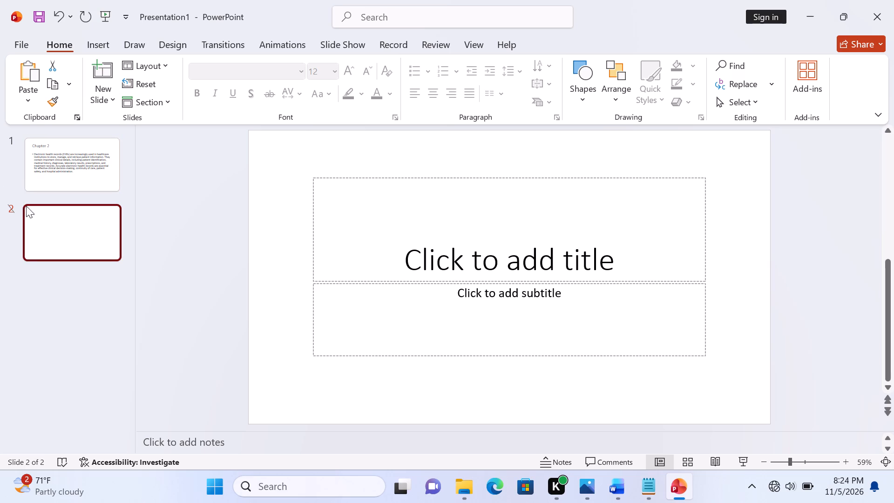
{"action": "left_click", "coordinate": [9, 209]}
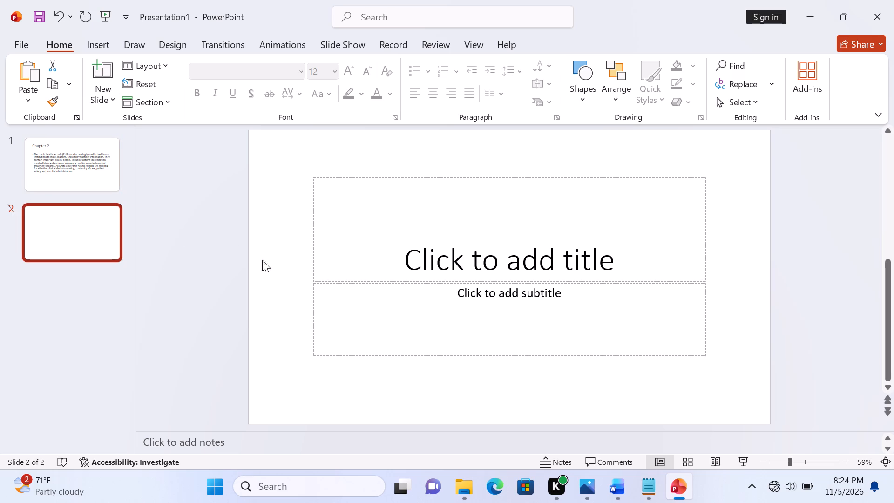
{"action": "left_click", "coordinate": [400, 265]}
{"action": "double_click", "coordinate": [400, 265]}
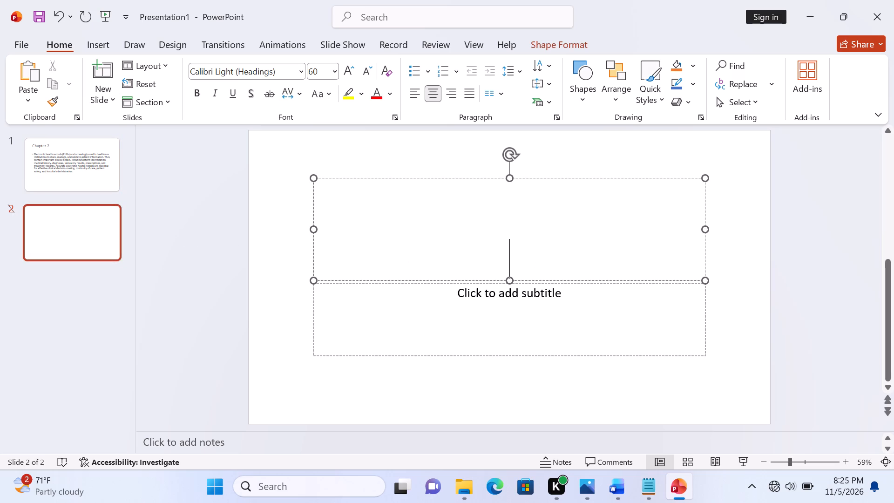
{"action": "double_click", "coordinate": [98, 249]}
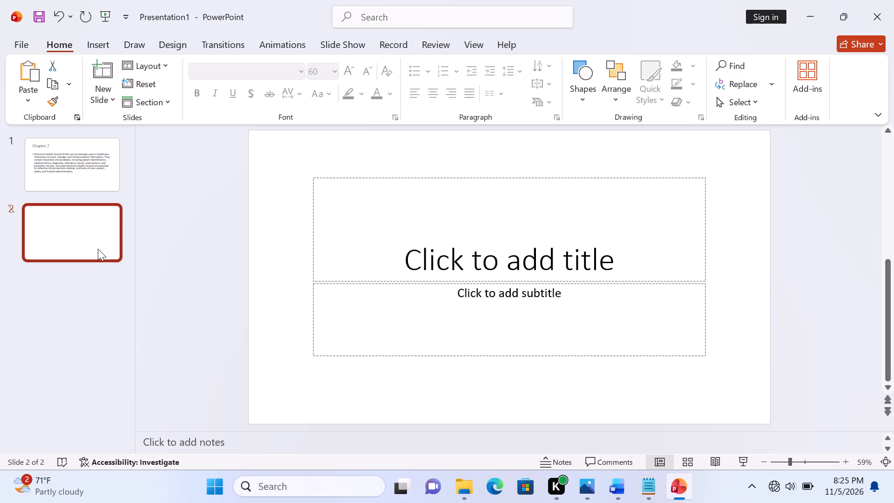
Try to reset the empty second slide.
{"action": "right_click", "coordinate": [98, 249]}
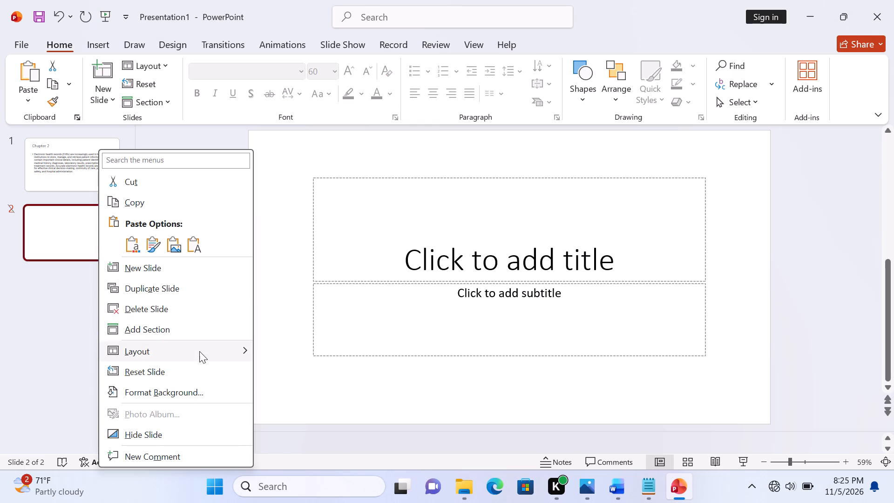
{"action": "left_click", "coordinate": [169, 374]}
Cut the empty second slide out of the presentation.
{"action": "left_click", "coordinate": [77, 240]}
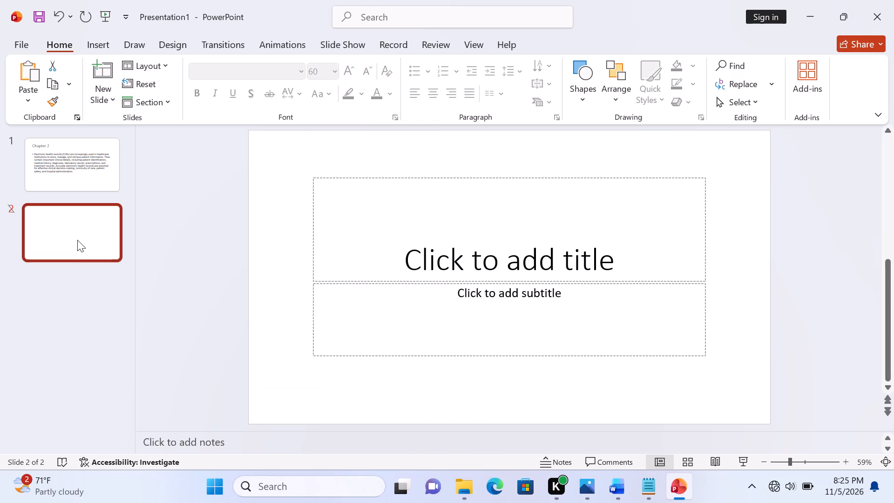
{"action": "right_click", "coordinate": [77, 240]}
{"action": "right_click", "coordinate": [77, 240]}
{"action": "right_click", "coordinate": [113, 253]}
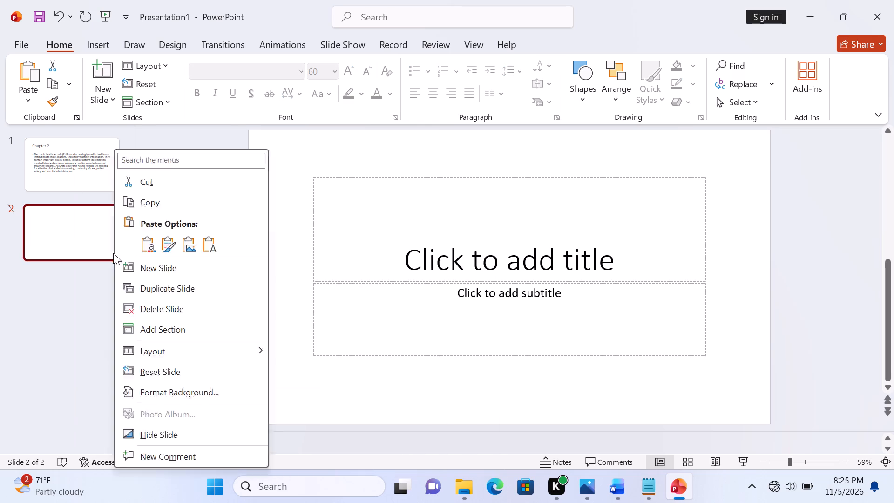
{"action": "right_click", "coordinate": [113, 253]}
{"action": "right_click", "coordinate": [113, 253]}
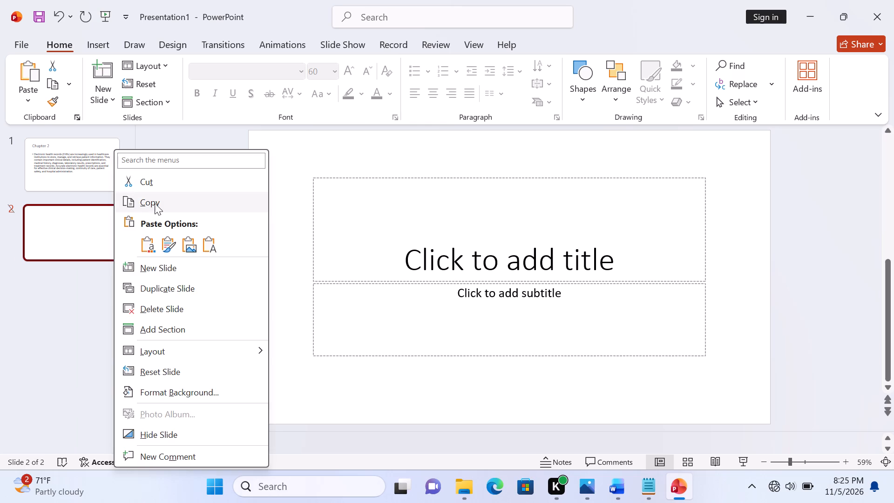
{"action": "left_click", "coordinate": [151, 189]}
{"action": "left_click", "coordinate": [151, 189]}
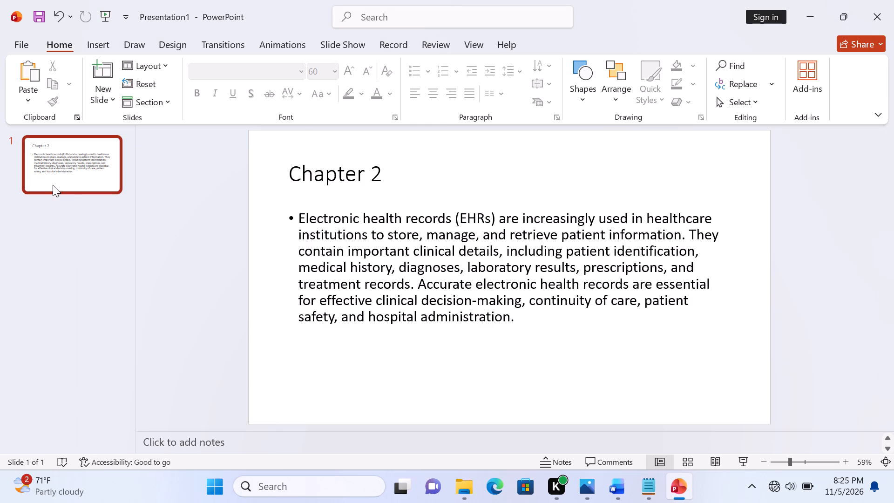
Add a new slide with the Title and Content layout after the Chapter 2 slide.
{"action": "left_click", "coordinate": [92, 105]}
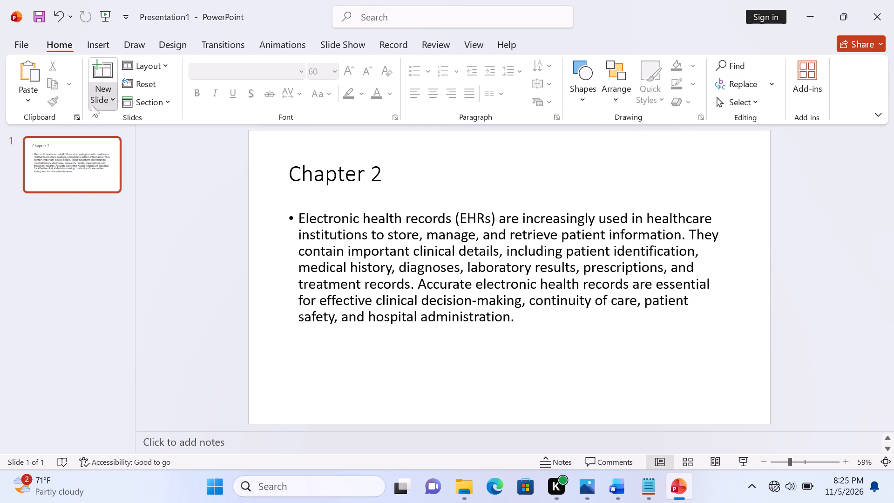
{"action": "double_click", "coordinate": [183, 166]}
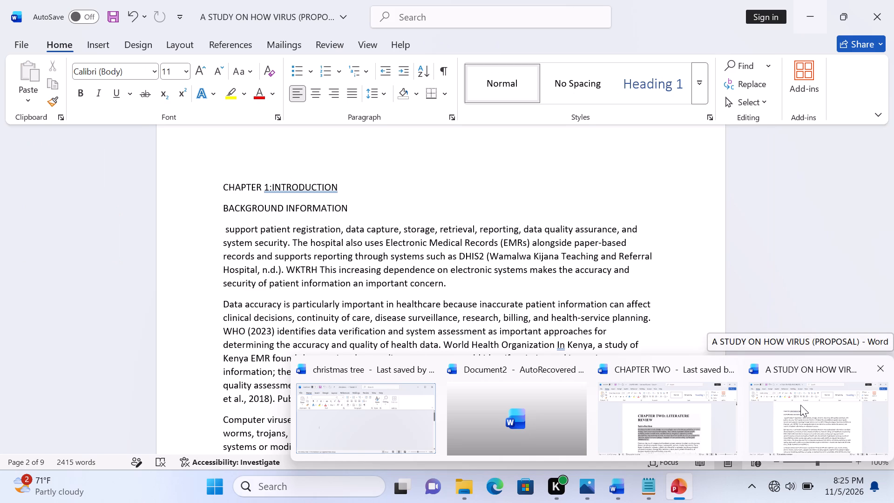
Switch to the Word document "A STUDY ON HOW VIRUS (PROPOSAL)".
{"action": "left_click", "coordinate": [800, 405]}
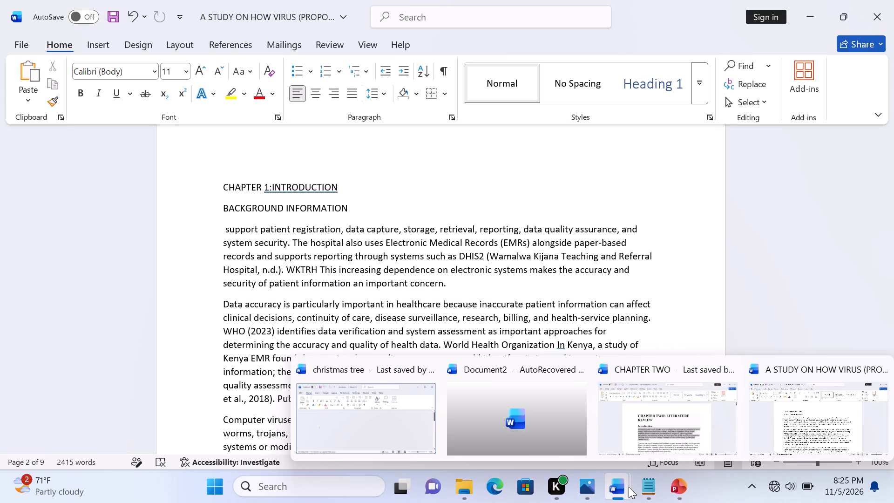
Switch to the Word document "CHAPTER TWO" and clear its existing text selection.
{"action": "left_click", "coordinate": [649, 429]}
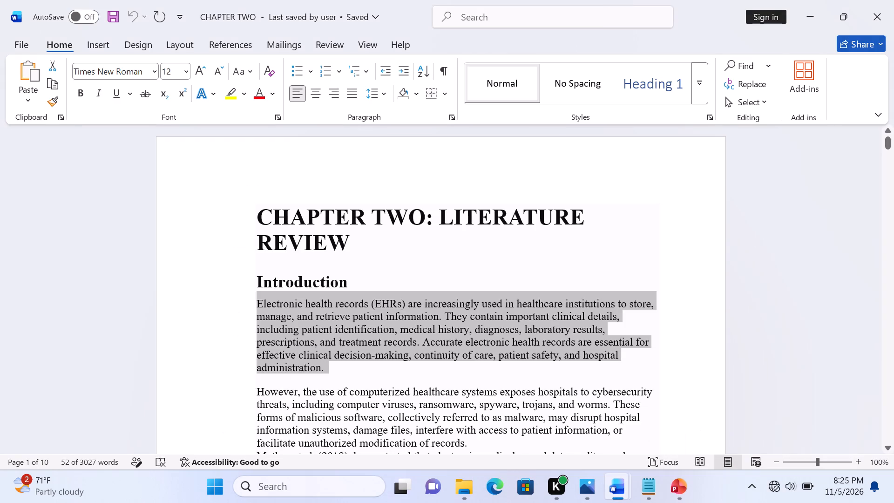
{"action": "left_click", "coordinate": [677, 377]}
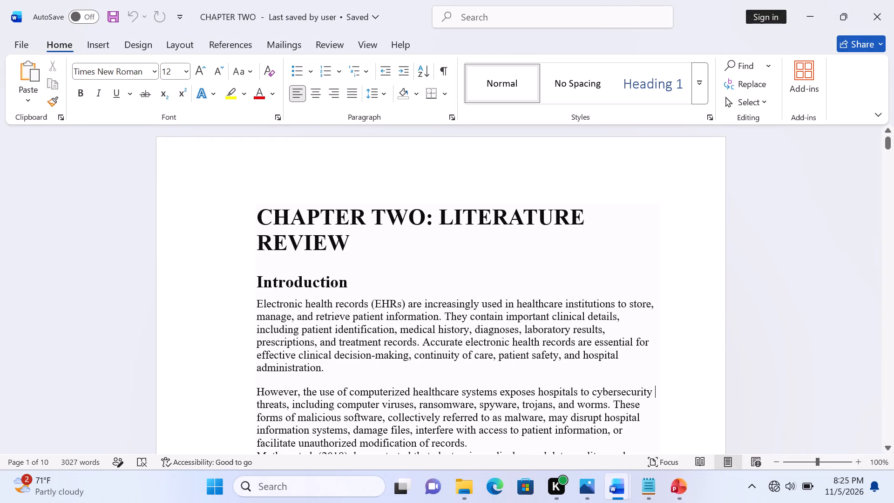
Look through the sections of the CHAPTER TWO document for the text that should go on the second slide.
{"action": "left_click", "coordinate": [885, 420]}
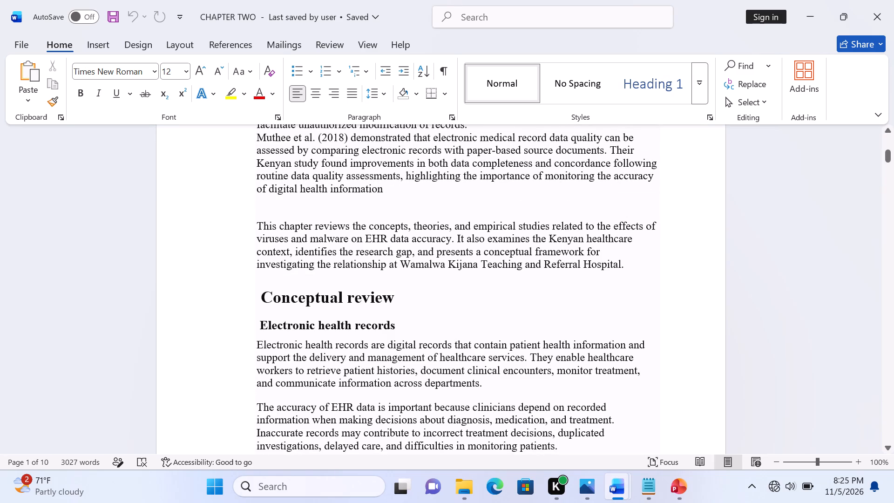
{"action": "left_click", "coordinate": [883, 376]}
{"action": "left_click_drag", "start_coordinate": [884, 376], "coordinate": [884, 375]}
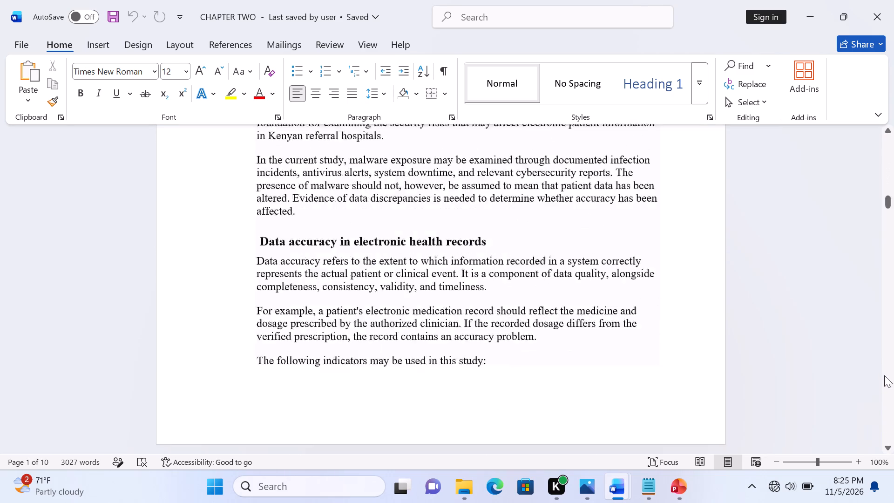
{"action": "left_click_drag", "start_coordinate": [884, 375], "coordinate": [892, 427]}
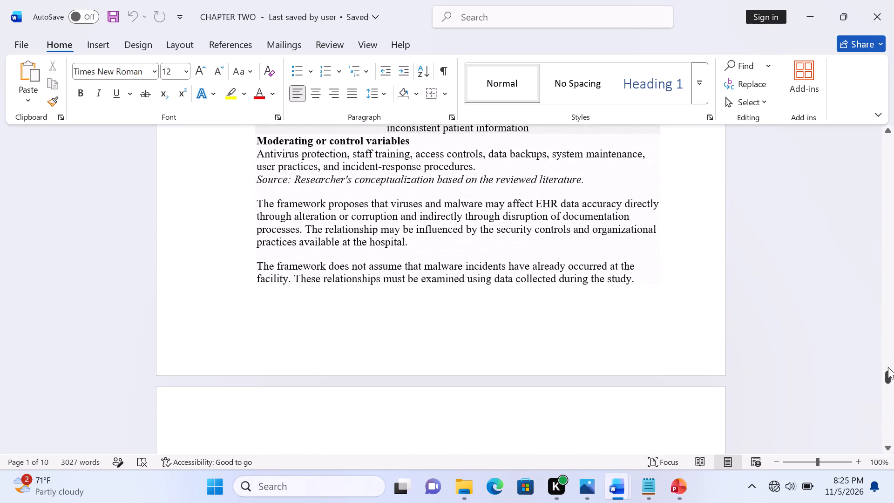
{"action": "left_click_drag", "start_coordinate": [887, 375], "coordinate": [872, 336]}
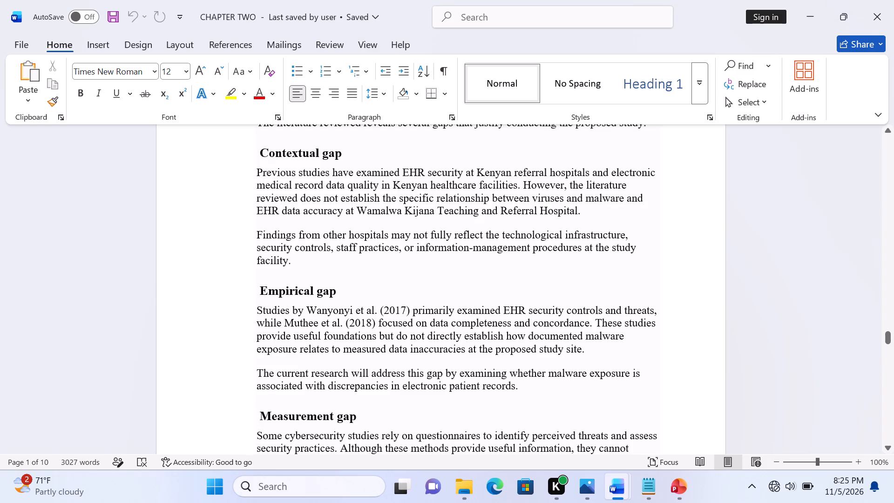
{"action": "left_click_drag", "start_coordinate": [887, 335], "coordinate": [883, 316]}
{"action": "left_click_drag", "start_coordinate": [883, 316], "coordinate": [879, 303]}
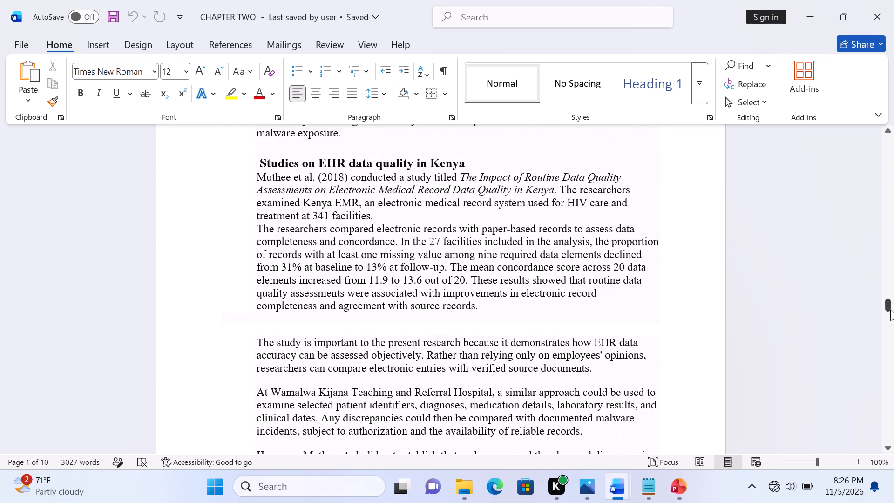
{"action": "left_click_drag", "start_coordinate": [887, 305], "coordinate": [884, 289]}
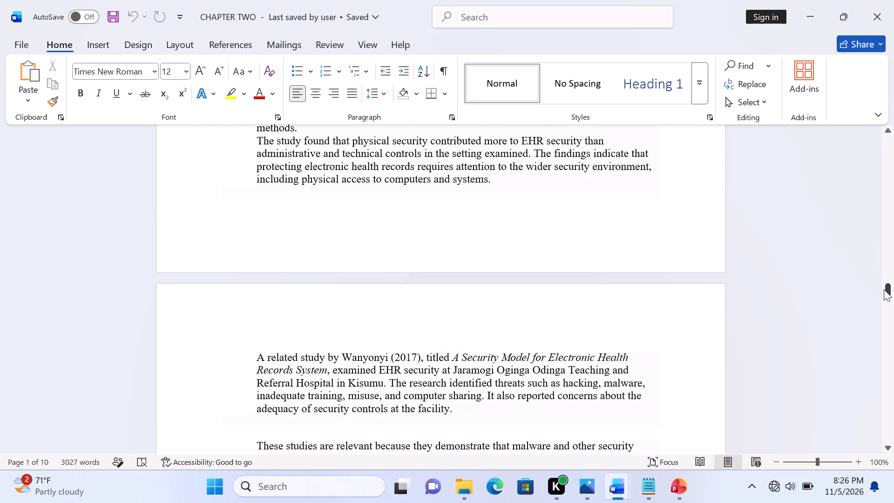
{"action": "left_click_drag", "start_coordinate": [884, 289], "coordinate": [880, 268]}
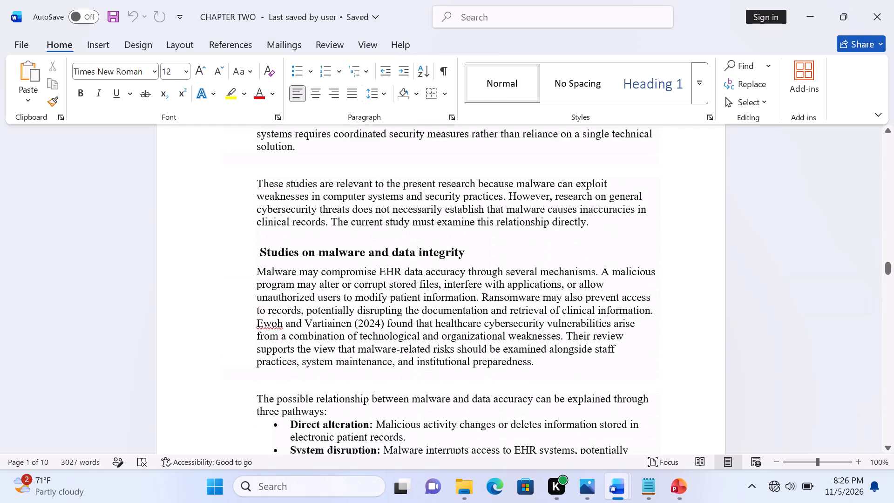
{"action": "left_click_drag", "start_coordinate": [885, 265], "coordinate": [876, 223]}
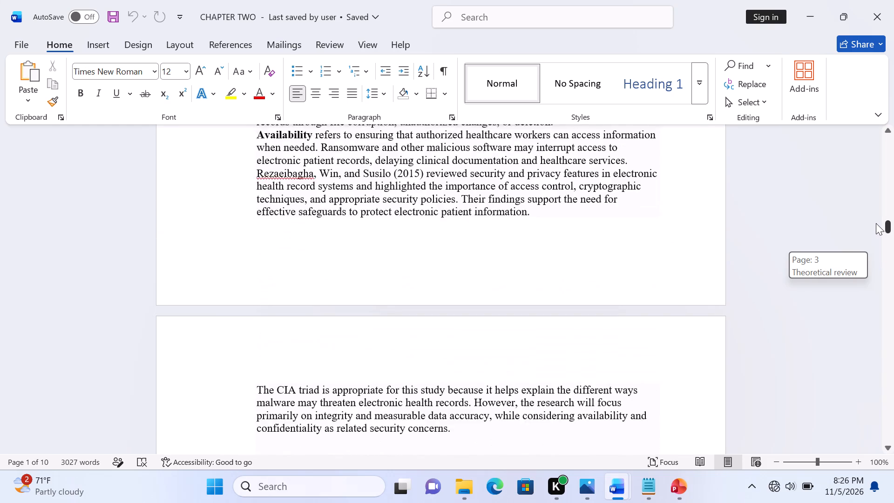
{"action": "left_click_drag", "start_coordinate": [876, 223], "coordinate": [874, 216]}
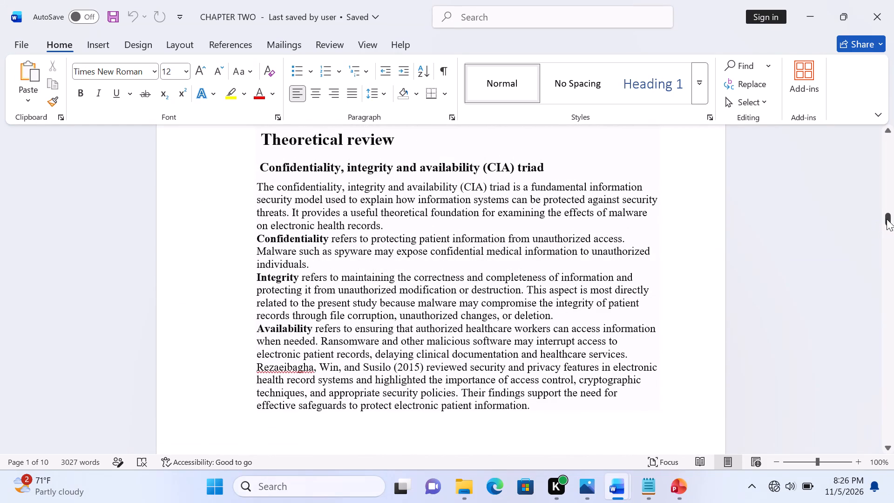
{"action": "left_click_drag", "start_coordinate": [884, 215], "coordinate": [883, 208]}
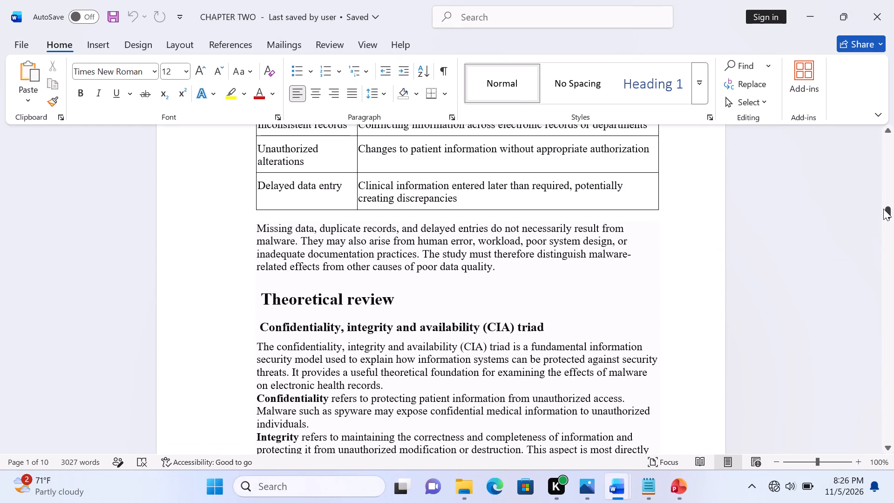
{"action": "left_click", "coordinate": [883, 211]}
{"action": "left_click_drag", "start_coordinate": [888, 209], "coordinate": [883, 171]}
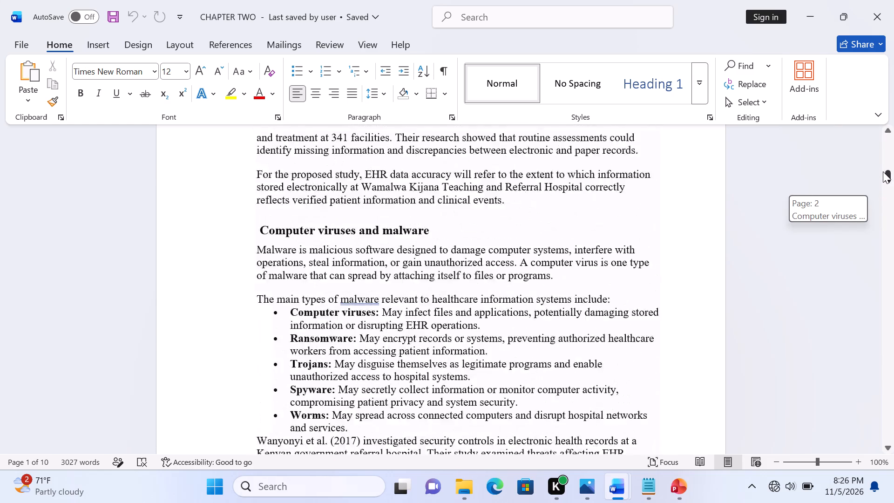
{"action": "left_click_drag", "start_coordinate": [883, 171], "coordinate": [881, 161]}
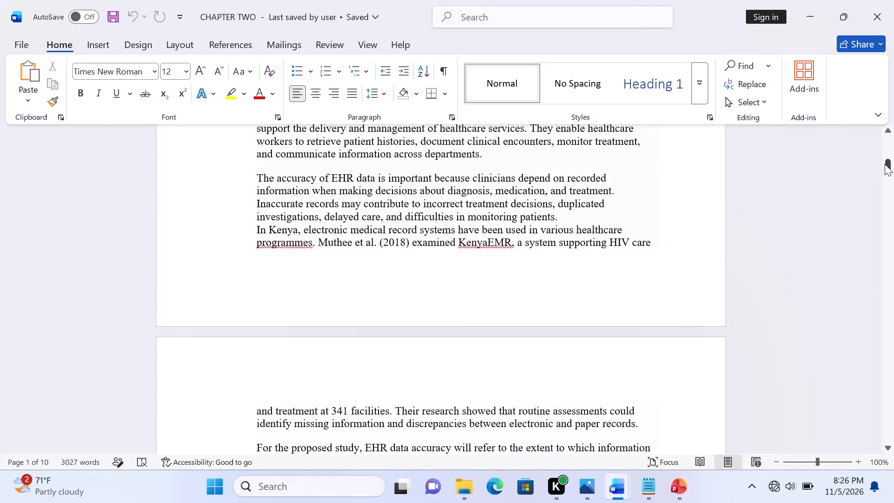
{"action": "left_click", "coordinate": [886, 163]}
{"action": "left_click_drag", "start_coordinate": [885, 164], "coordinate": [883, 160]}
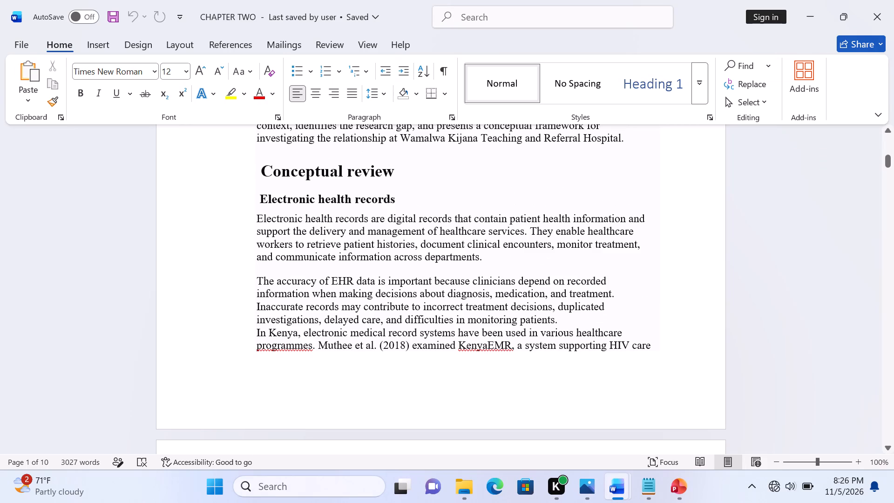
Copy the text under "Electronic health records" from "The accuracy of EHR data" through "a system supporting HIV care".
{"action": "left_click", "coordinate": [262, 280]}
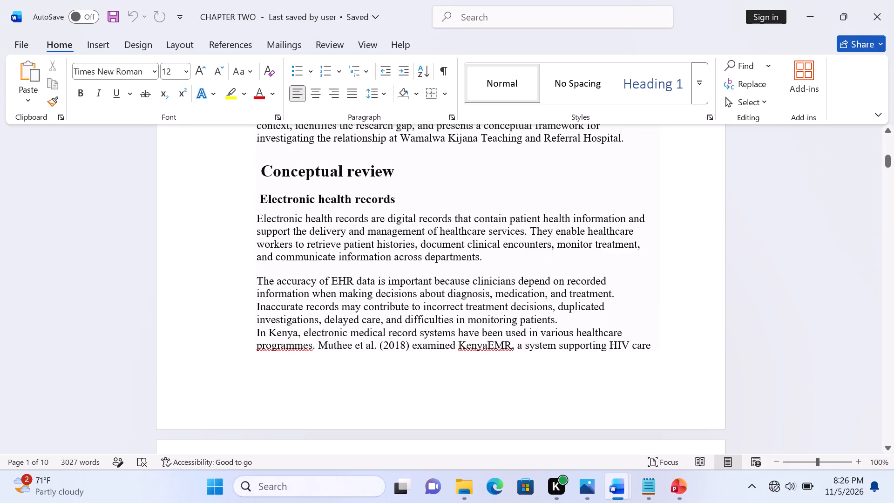
{"action": "left_click", "coordinate": [258, 277]}
{"action": "left_click_drag", "start_coordinate": [261, 277], "coordinate": [385, 303]}
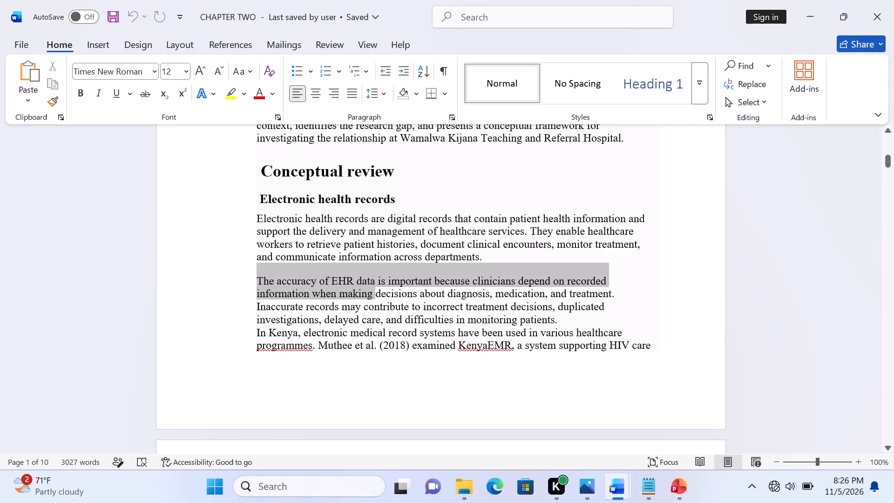
{"action": "left_click_drag", "start_coordinate": [385, 303], "coordinate": [430, 344]}
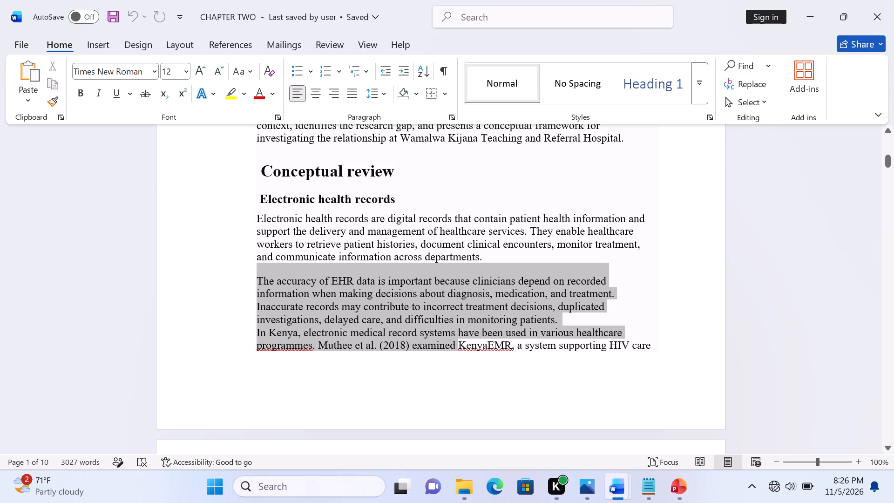
{"action": "left_click_drag", "start_coordinate": [430, 344], "coordinate": [604, 355]}
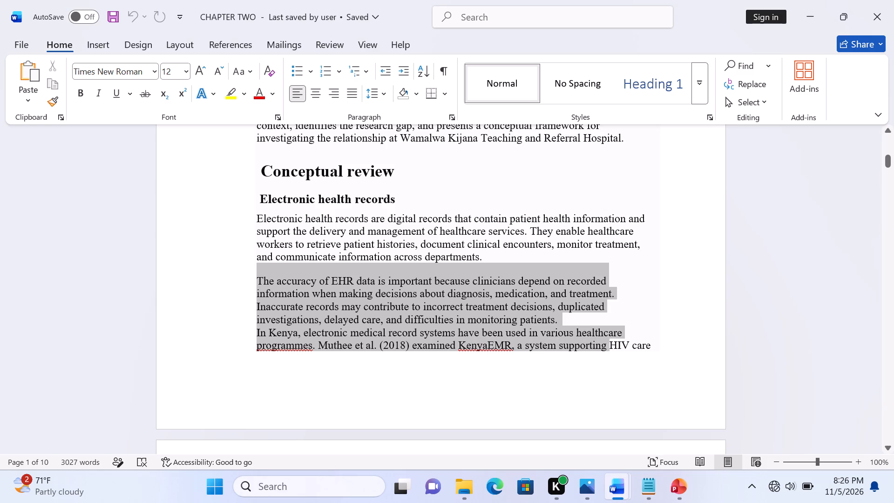
{"action": "left_click_drag", "start_coordinate": [604, 355], "coordinate": [670, 356]}
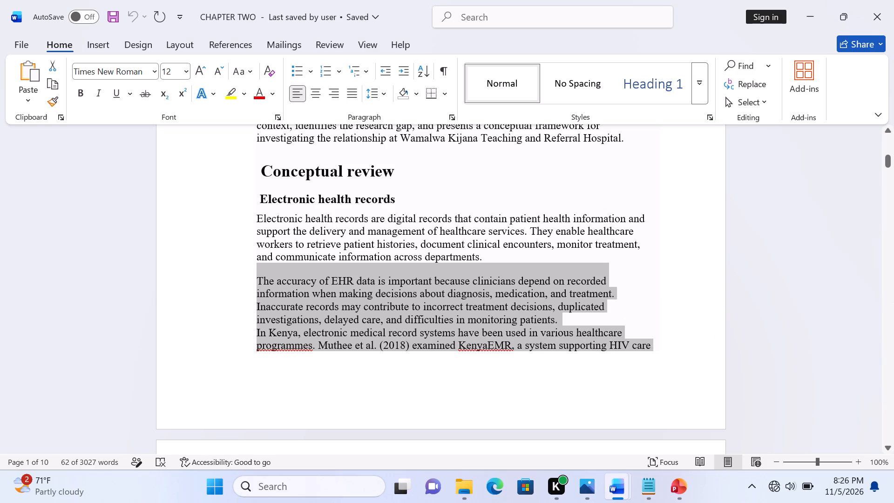
{"action": "right_click", "coordinate": [205, 285]}
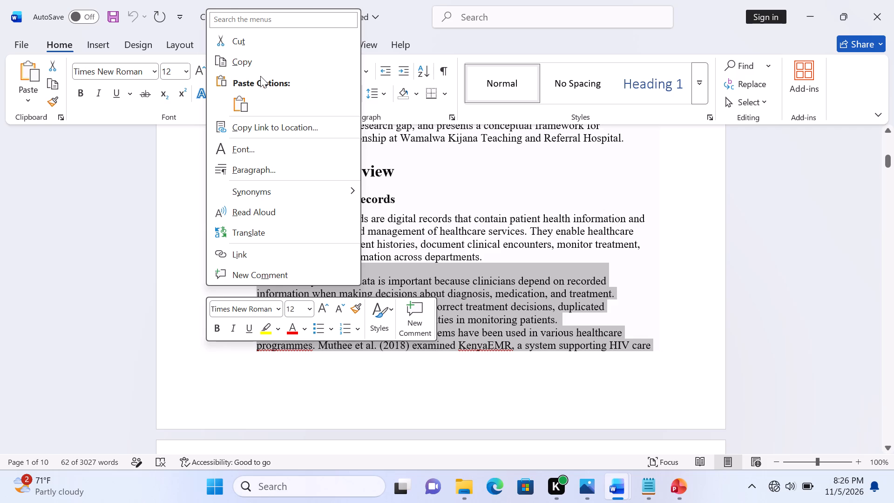
{"action": "right_click", "coordinate": [257, 62]}
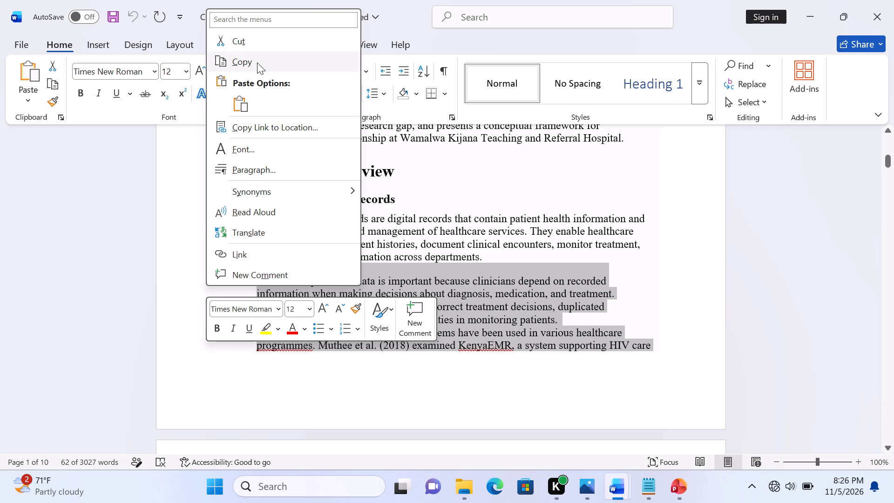
{"action": "left_click", "coordinate": [259, 68]}
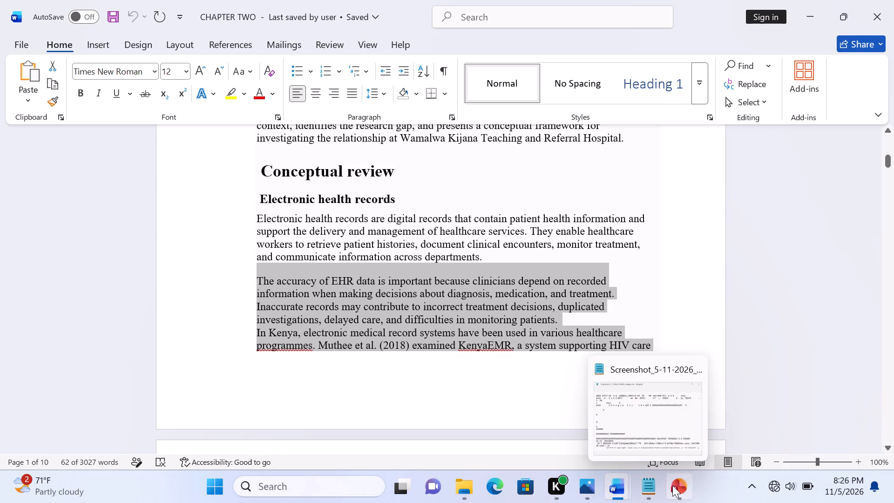
Switch to Presentation1 in PowerPoint and paste the copied text into the content placeholder of slide 2.
{"action": "left_click", "coordinate": [695, 424]}
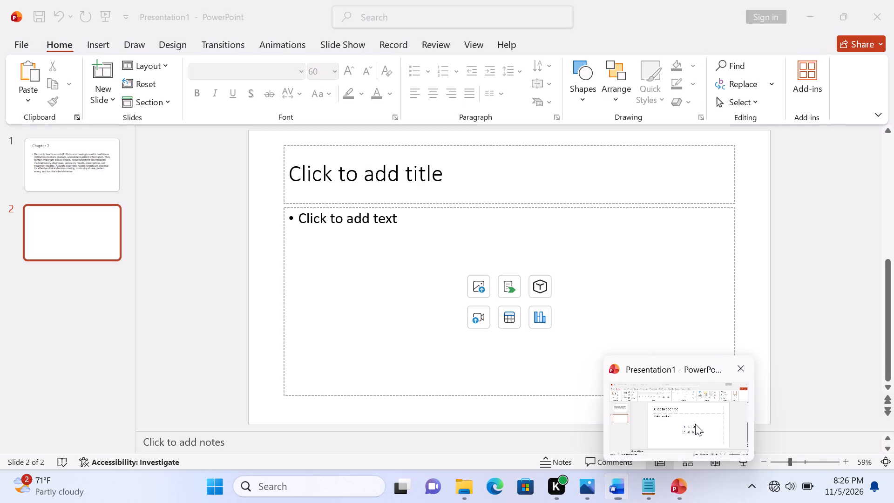
{"action": "left_click", "coordinate": [412, 242]}
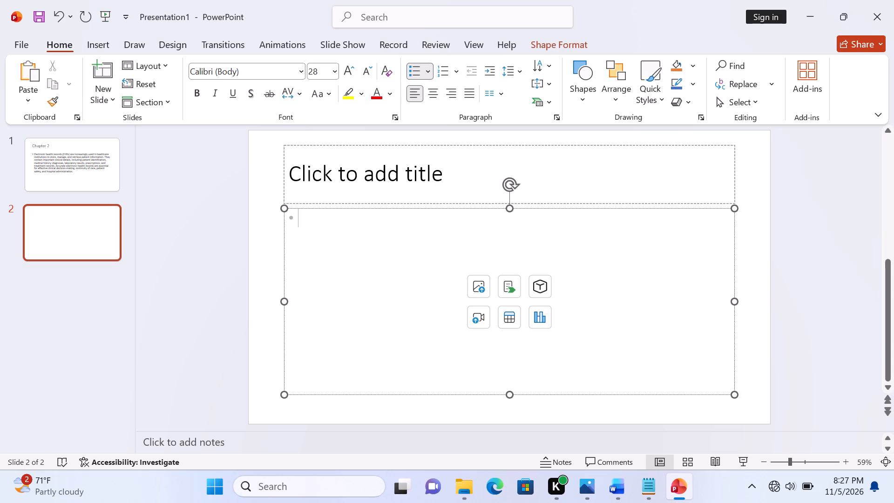
{"action": "left_click", "coordinate": [31, 75]}
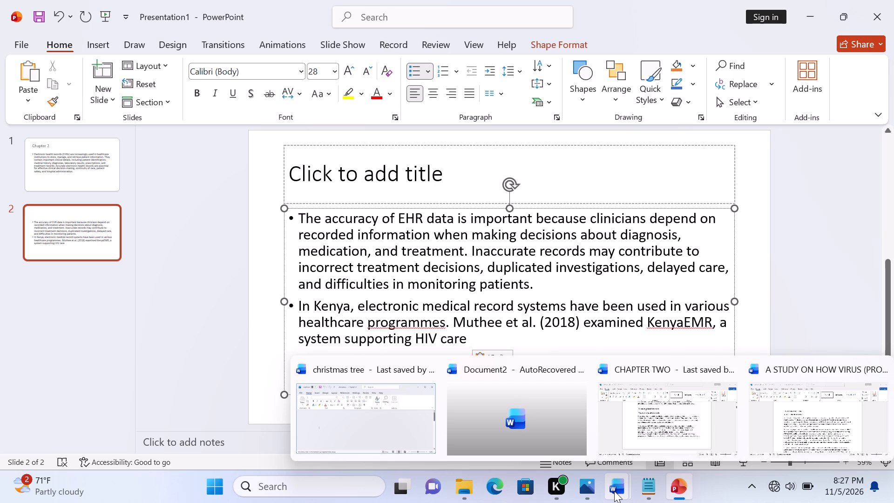
Review the opening page and headings of the CHAPTER TWO Word document, and return to Presentation1 in PowerPoint.
{"action": "double_click", "coordinate": [633, 414]}
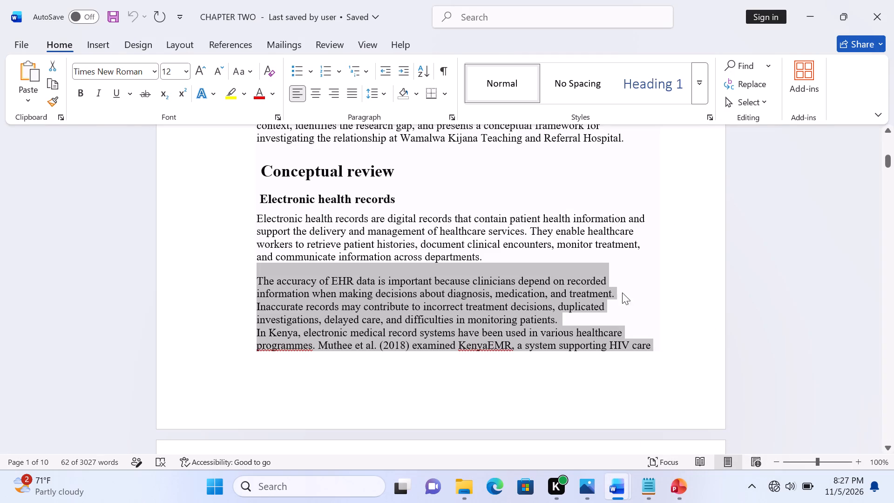
{"action": "left_click", "coordinate": [677, 300]}
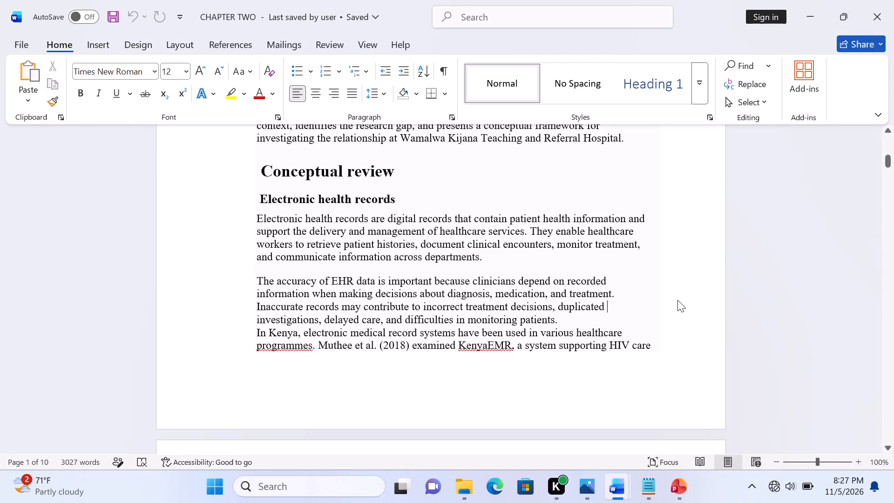
{"action": "left_click", "coordinate": [677, 300]}
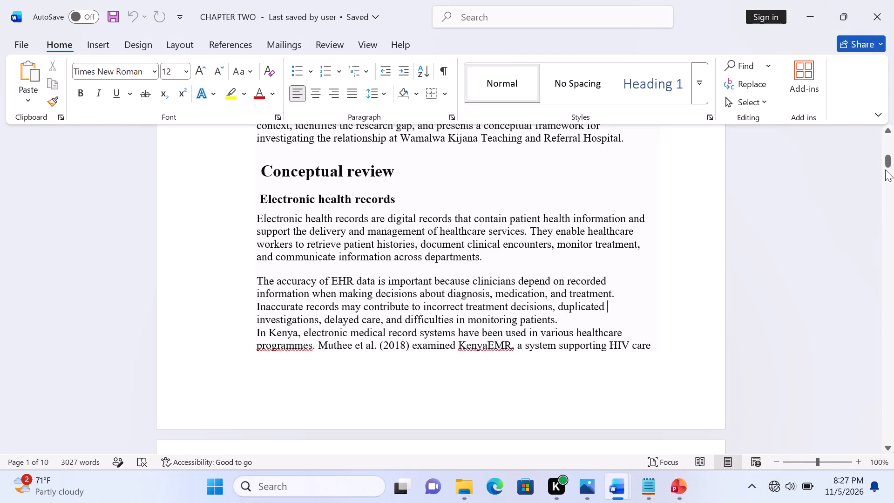
{"action": "left_click", "coordinate": [883, 162]}
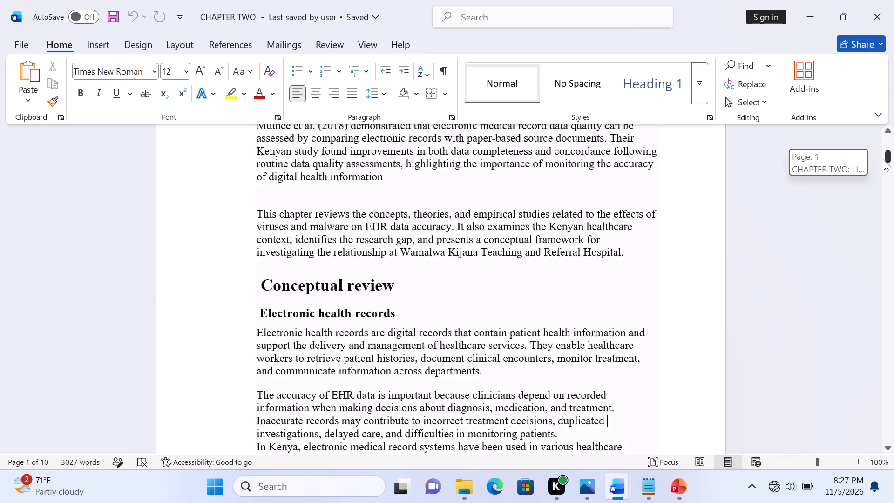
{"action": "left_click_drag", "start_coordinate": [884, 155], "coordinate": [884, 149]}
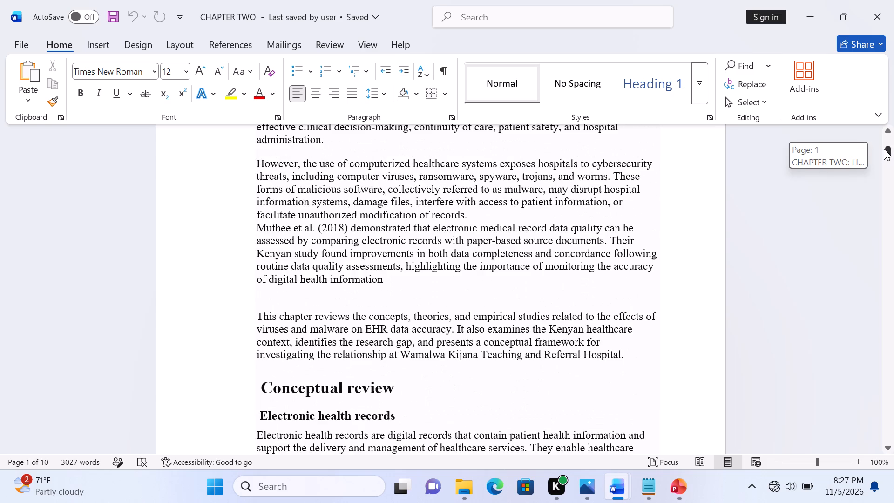
{"action": "left_click_drag", "start_coordinate": [884, 149], "coordinate": [883, 143]}
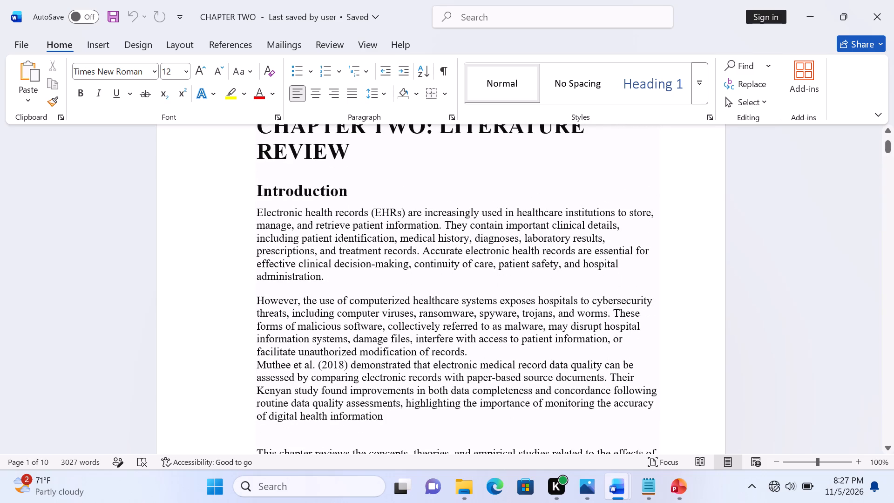
{"action": "left_click", "coordinate": [672, 492]}
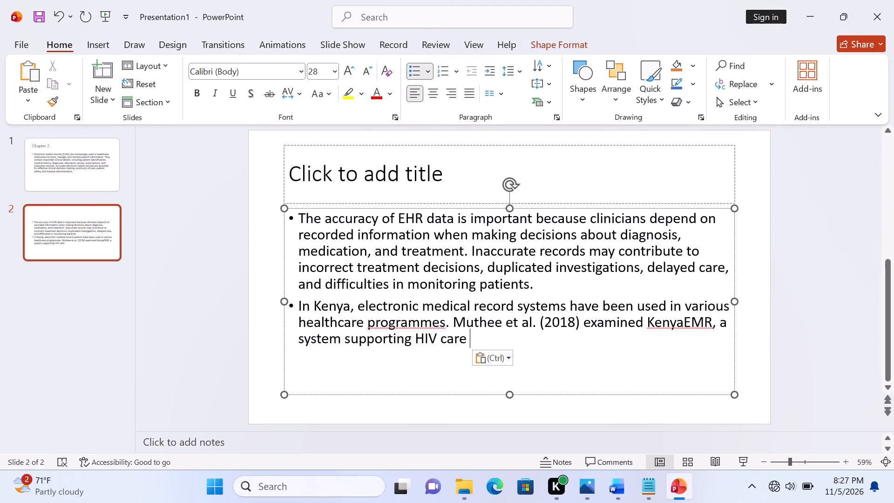
Delete all the pasted text from the content placeholder of slide 2.
{"action": "left_click", "coordinate": [471, 340]}
{"action": "key", "text": "BackSpace"}
{"action": "key", "text": "BackSpace"}
{"action": "key", "text": "BackSpace"}
{"action": "key", "text": "BackSpace"}
{"action": "key", "text": "BackSpace"}
{"action": "key", "text": "BackSpace"}
{"action": "key", "text": "BackSpace"}
{"action": "key", "text": "BackSpace"}
{"action": "key", "text": "BackSpace"}
{"action": "key", "text": "BackSpace"}
{"action": "key", "text": "BackSpace"}
{"action": "key", "text": "BackSpace"}
{"action": "key", "text": "BackSpace"}
{"action": "key", "text": "BackSpace"}
{"action": "key", "text": "BackSpace"}
{"action": "key", "text": "BackSpace"}
{"action": "key", "text": "BackSpace"}
{"action": "key", "text": "BackSpace"}
{"action": "key", "text": "BackSpace"}
{"action": "key", "text": "BackSpace"}
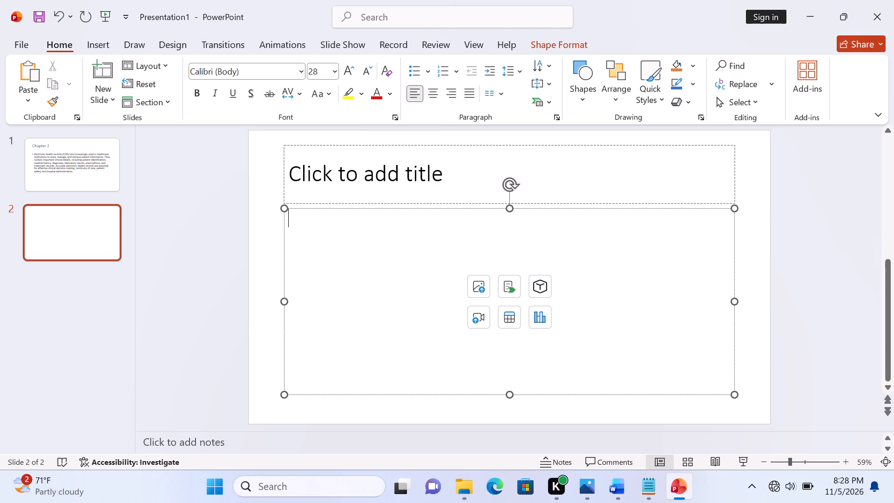
Replace the title of slide 1 with "Introduction".
{"action": "left_click", "coordinate": [81, 158]}
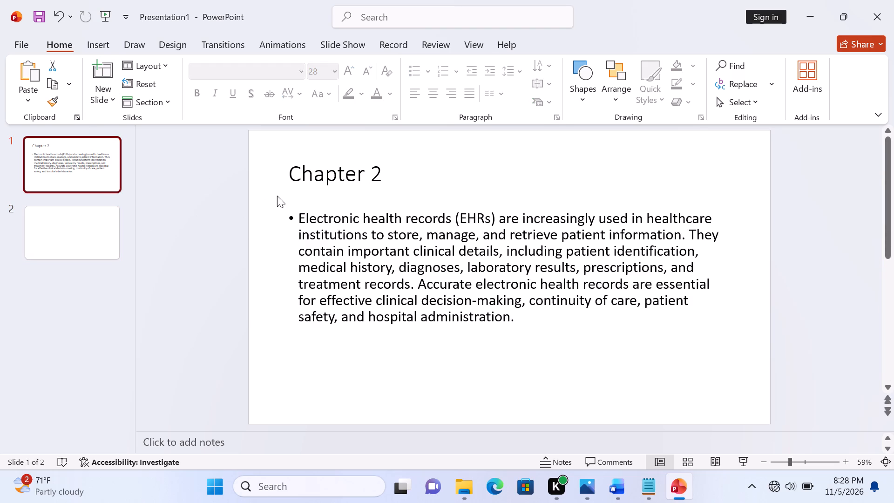
{"action": "left_click", "coordinate": [354, 161]}
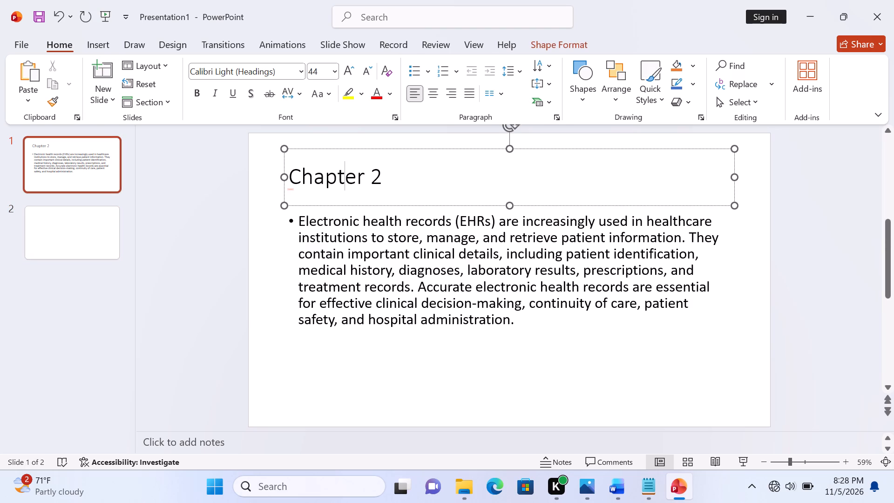
{"action": "key", "text": "BackSpace"}
{"action": "key", "text": "BackSpace"}
{"action": "key", "text": "BackSpace"}
{"action": "key", "text": "BackSpace"}
{"action": "key", "text": "BackSpace"}
{"action": "key", "text": "BackSpace"}
{"action": "key", "text": "BackSpace"}
{"action": "key", "text": "BackSpace"}
{"action": "key", "text": "BackSpace"}
{"action": "key", "text": "BackSpace"}
{"action": "key", "text": "BackSpace"}
{"action": "key", "text": "BackSpace"}
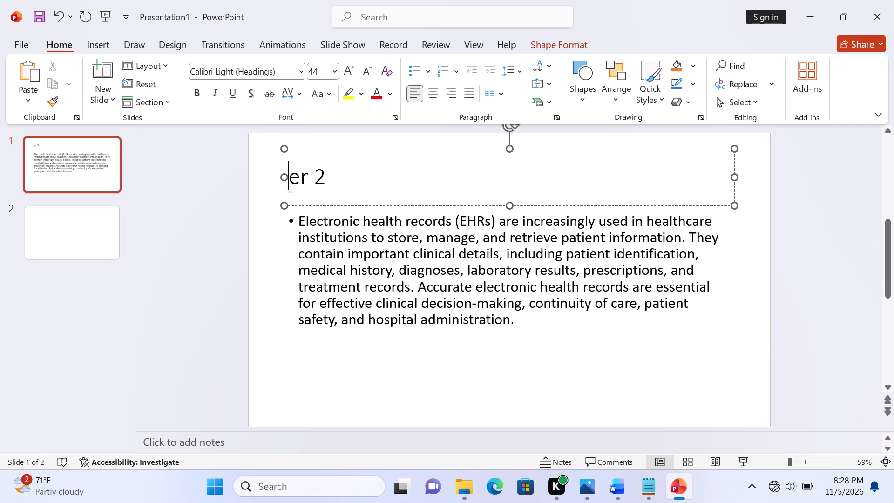
{"action": "left_click", "coordinate": [325, 185]}
{"action": "key", "text": "BackSpace"}
{"action": "key", "text": "BackSpace"}
{"action": "key", "text": "BackSpace"}
{"action": "key", "text": "BackSpace"}
{"action": "key", "text": "BackSpace"}
{"action": "key", "text": "BackSpace"}
{"action": "key", "text": "BackSpace"}
{"action": "key", "text": "BackSpace"}
{"action": "key", "text": "BackSpace"}
{"action": "key", "text": "BackSpace"}
{"action": "key", "text": "BackSpace"}
{"action": "key", "text": "BackSpace"}
{"action": "key", "text": "BackSpace"}
{"action": "key", "text": "BackSpace"}
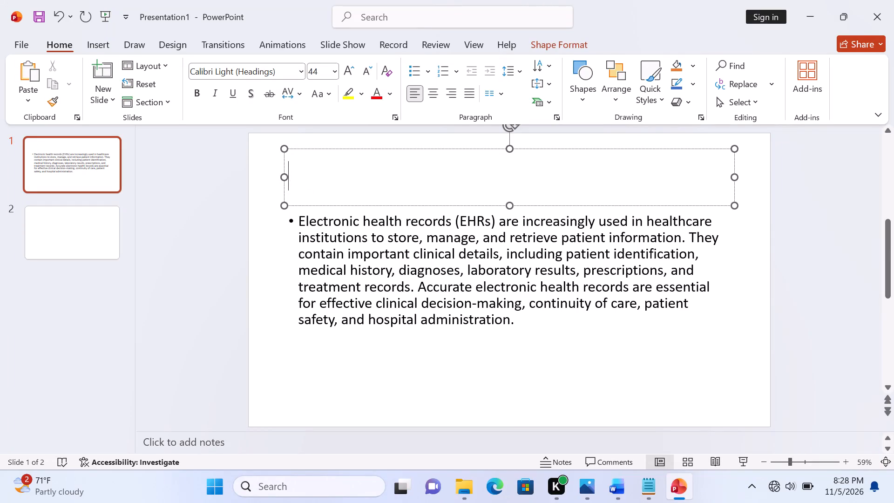
{"action": "type", "text": "introduction"}
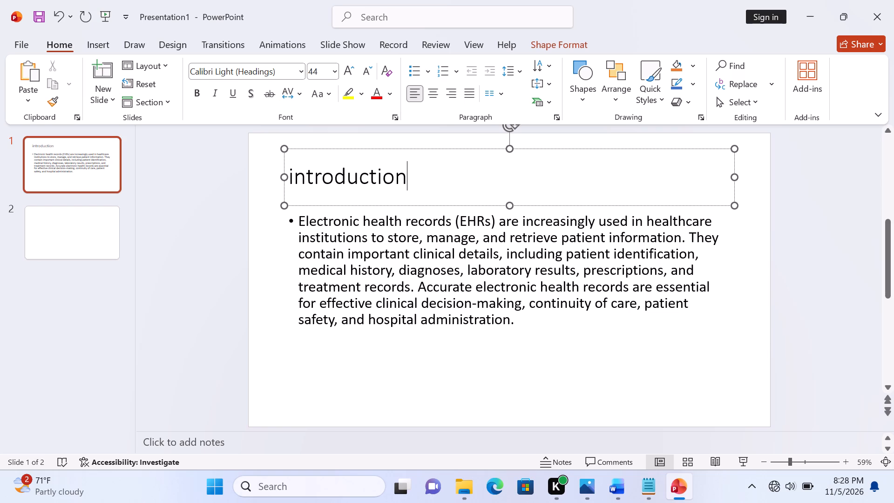
{"action": "left_click", "coordinate": [296, 175]}
{"action": "key", "text": "BackSpace"}
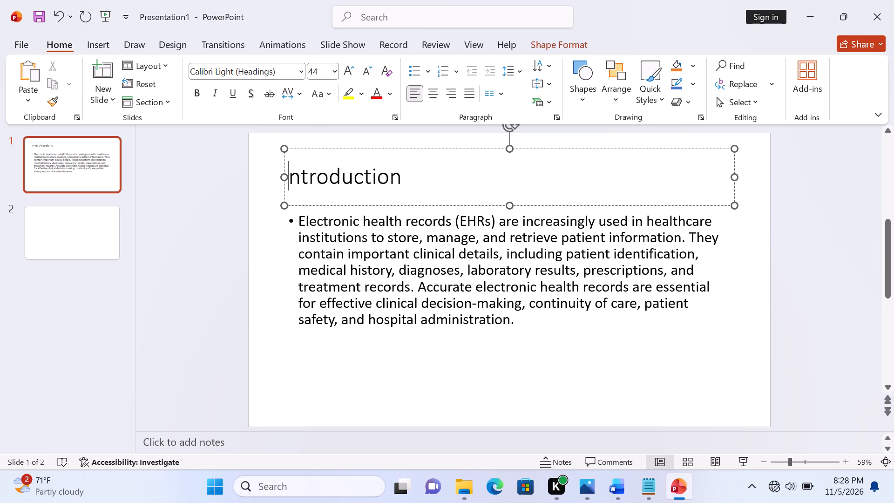
{"action": "key", "text": "i"}
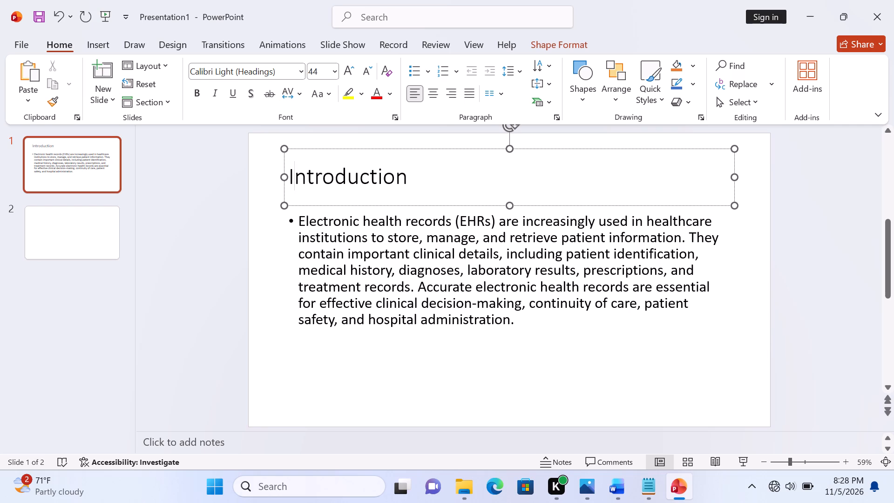
Title slide 2 "Continuation of introduction".
{"action": "left_click", "coordinate": [50, 221]}
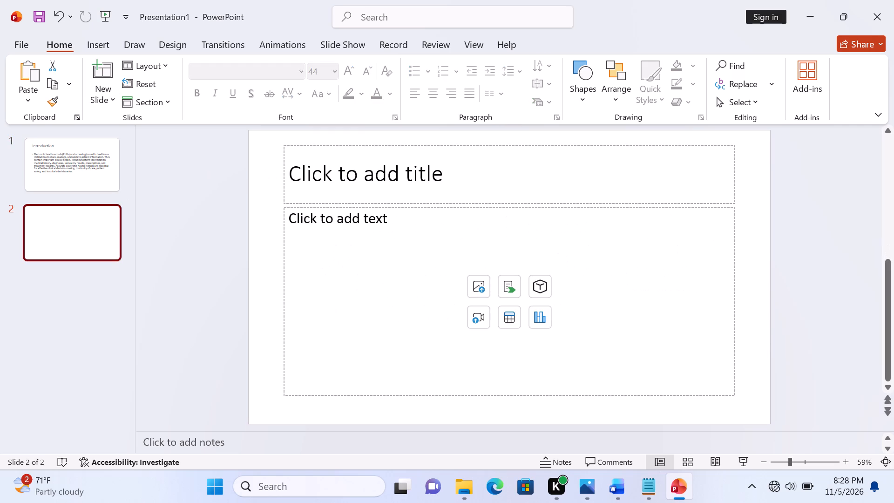
{"action": "type", "text": "int"}
{"action": "triple_click", "coordinate": [326, 178]}
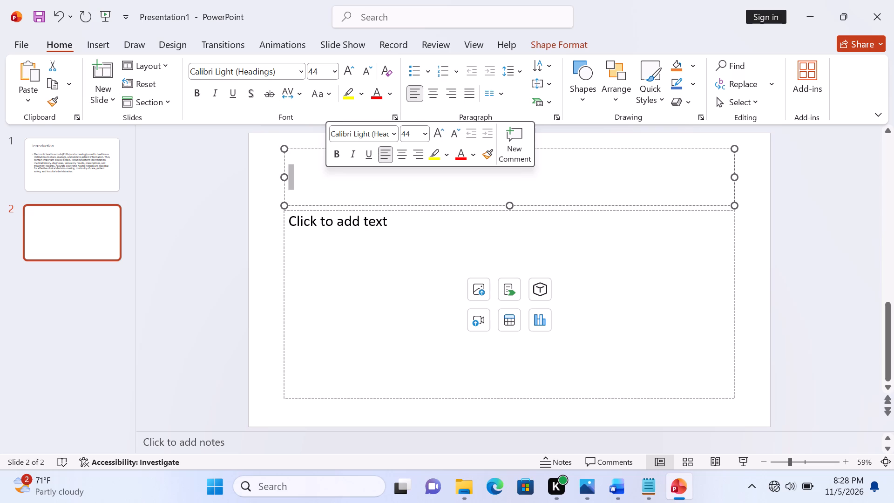
{"action": "key", "text": "i"}
{"action": "type", "text": "nto"}
{"action": "key", "text": "d"}
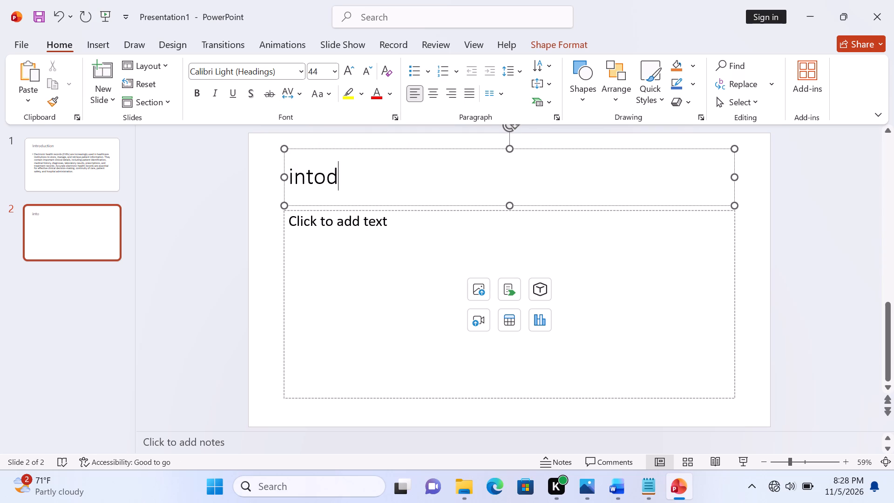
{"action": "key", "text": "BackSpace"}
{"action": "key", "text": "BackSpace"}
{"action": "key", "text": "BackSpace"}
{"action": "key", "text": "BackSpace"}
{"action": "key", "text": "BackSpace"}
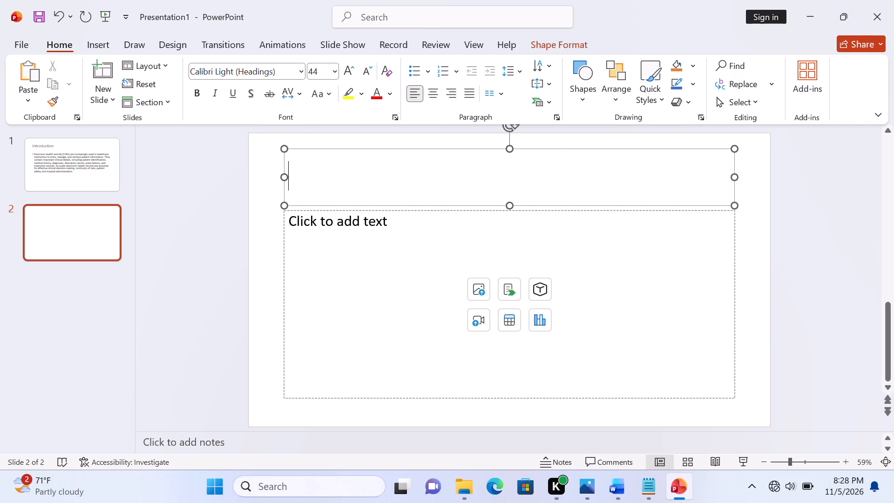
{"action": "type", "text": "continuati"}
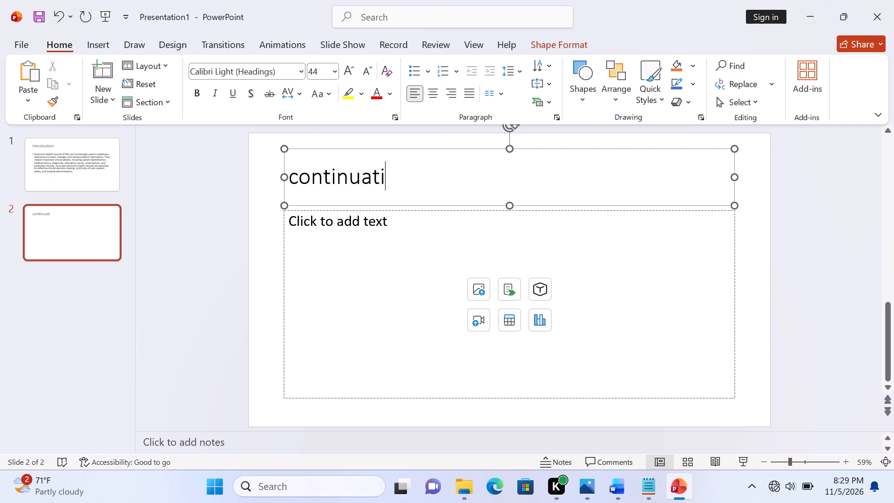
{"action": "type", "text": "on of in"}
{"action": "type", "text": "troduction"}
{"action": "left_click", "coordinate": [300, 256]}
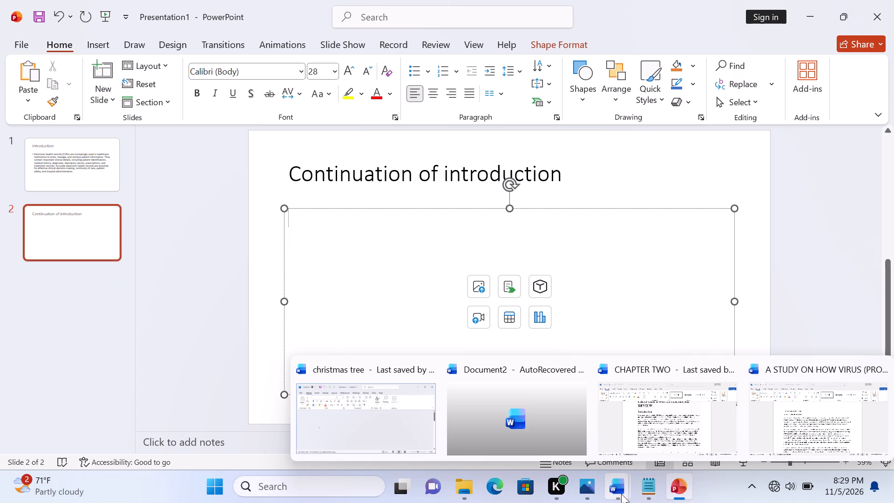
Switch to the CHAPTER TWO document in Word and copy the Introduction text from "However, the use of computerized" through "digital health information".
{"action": "left_click", "coordinate": [669, 399]}
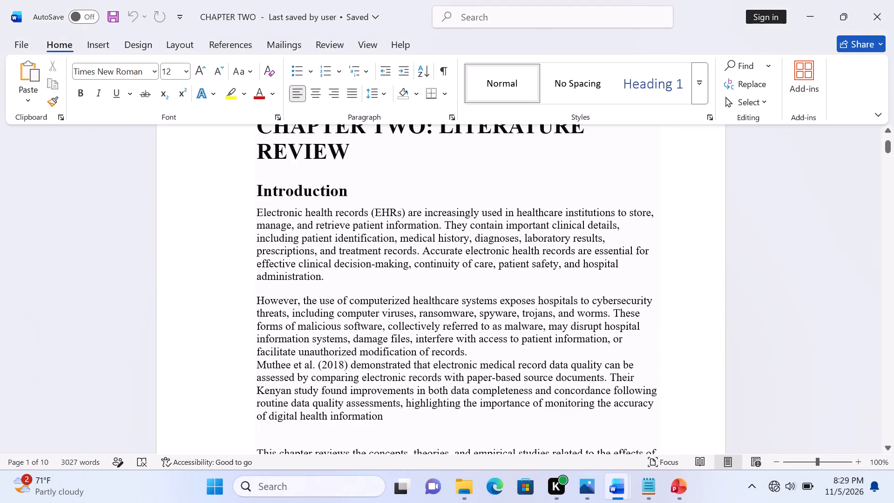
{"action": "left_click", "coordinate": [254, 299]}
{"action": "left_click", "coordinate": [257, 298]}
{"action": "left_click_drag", "start_coordinate": [257, 299], "coordinate": [362, 378]}
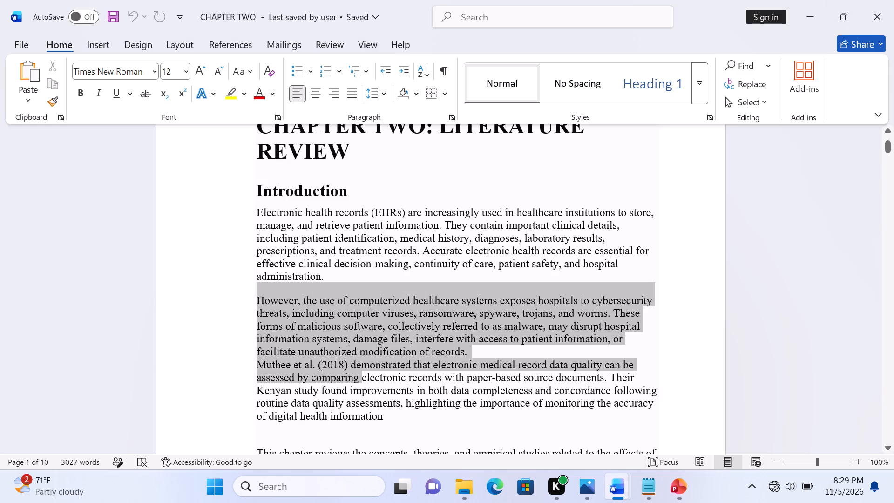
{"action": "left_click_drag", "start_coordinate": [362, 378], "coordinate": [367, 410]}
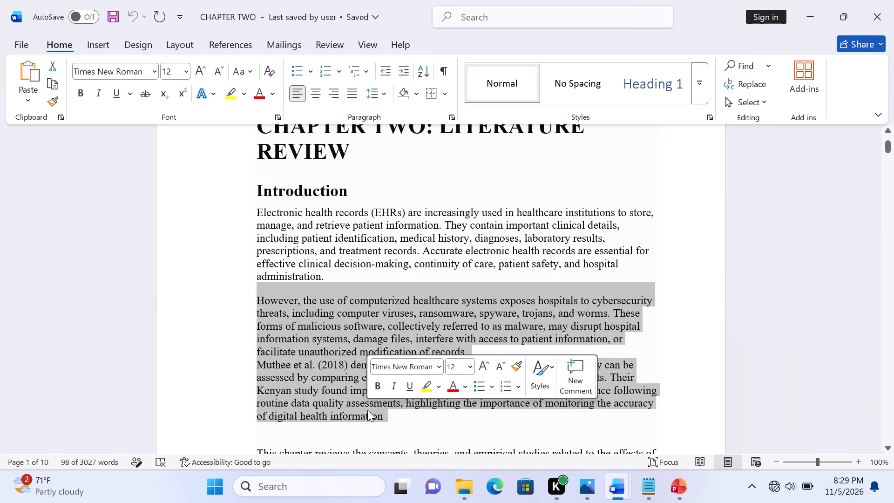
{"action": "right_click", "coordinate": [237, 348]}
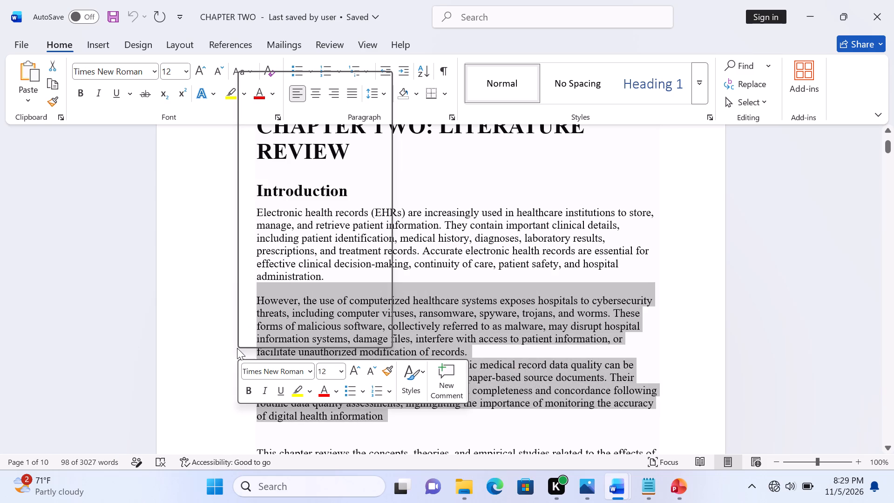
{"action": "left_click", "coordinate": [293, 121]}
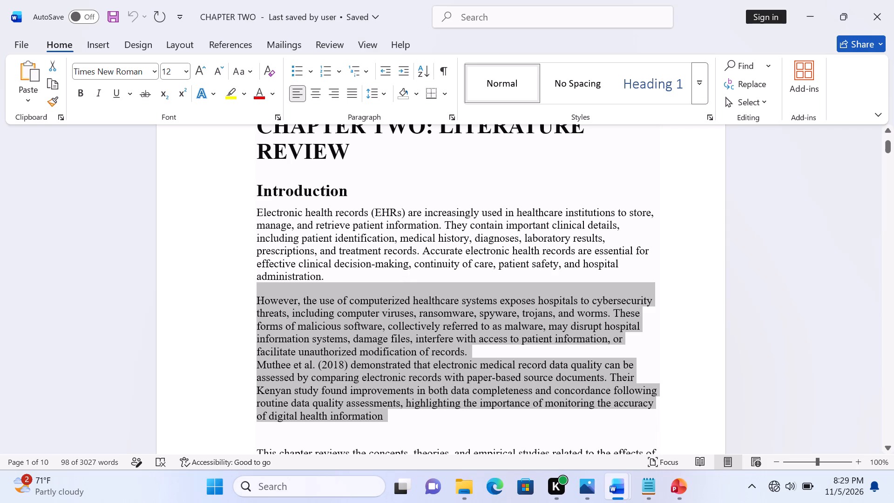
Return to Presentation1 in PowerPoint and paste the copied paragraphs into the content placeholder of slide 2.
{"action": "left_click", "coordinate": [686, 488]}
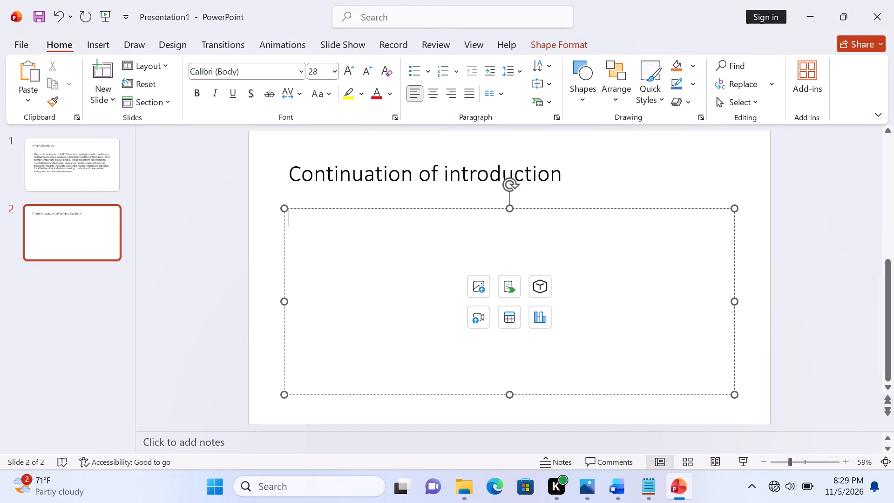
{"action": "right_click", "coordinate": [338, 241]}
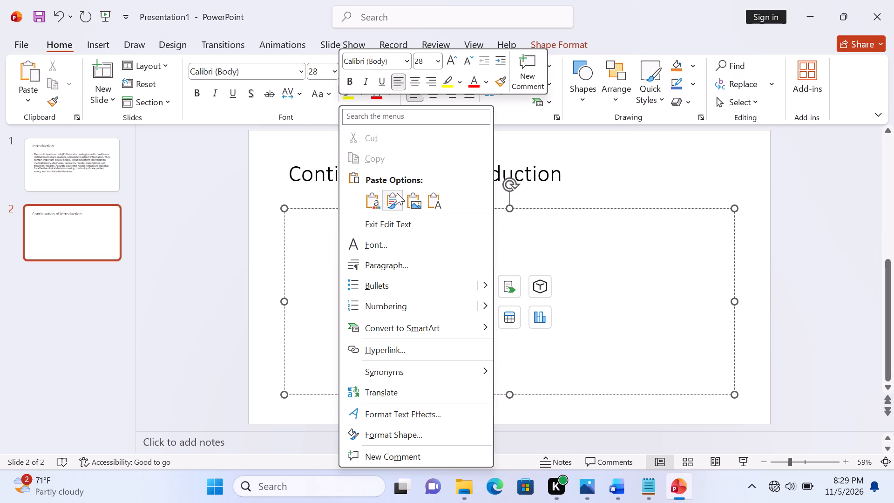
{"action": "left_click", "coordinate": [378, 198]}
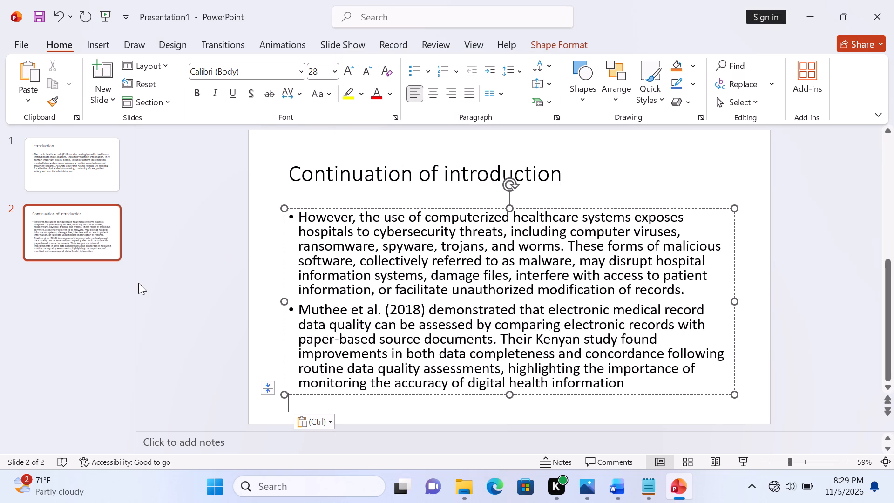
Add a new slide with the Title and Content layout after slide 2.
{"action": "left_click", "coordinate": [106, 105]}
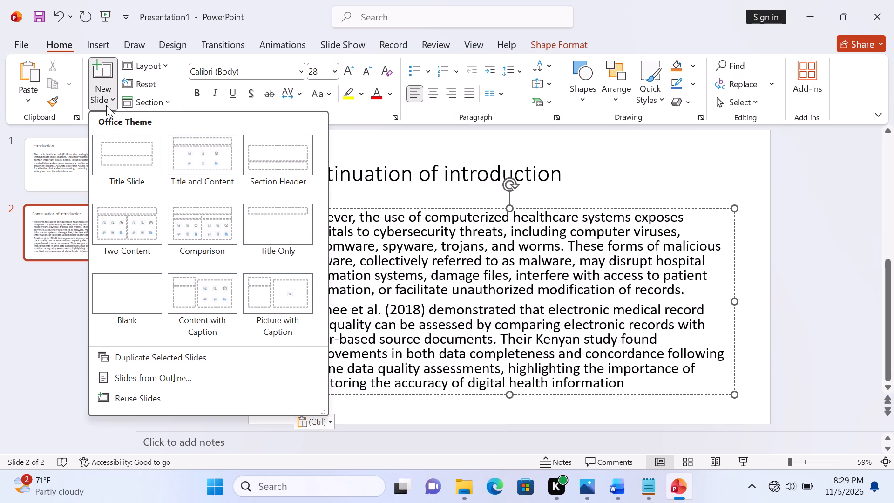
{"action": "left_click", "coordinate": [227, 162]}
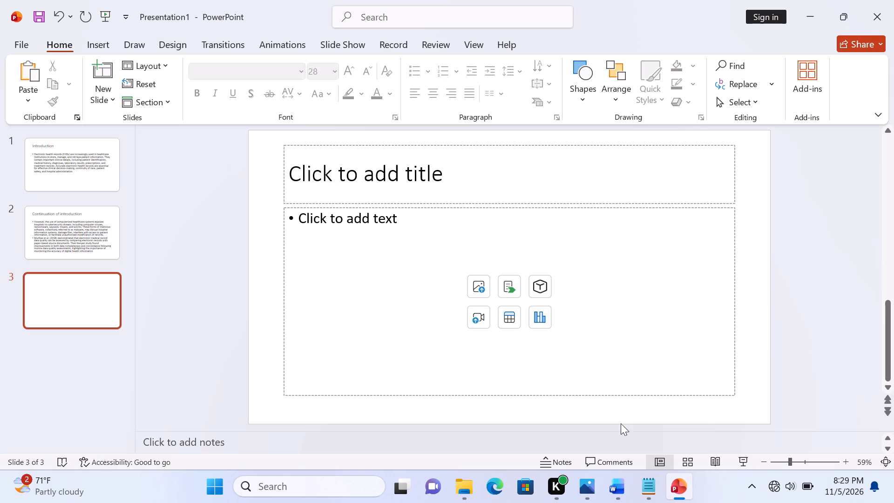
Switch to the CHAPTER TWO document in Word and clear the selection on the Introduction paragraphs.
{"action": "left_click", "coordinate": [641, 484]}
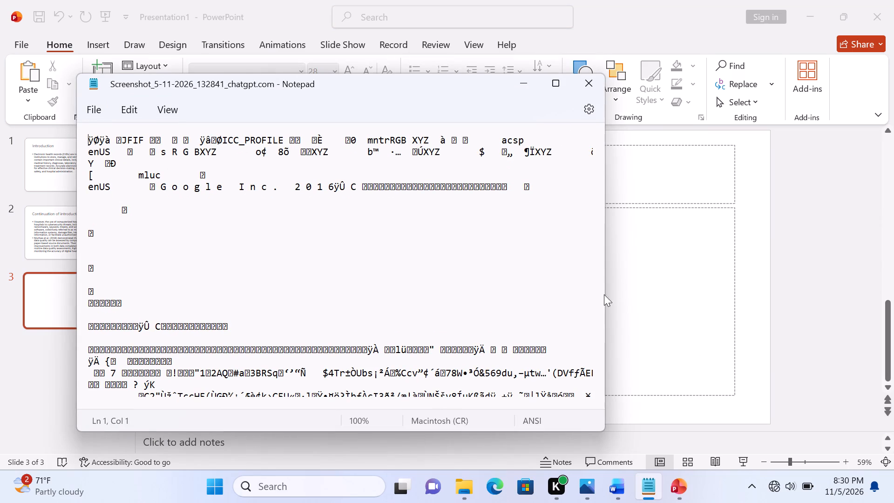
{"action": "left_click", "coordinate": [580, 76]}
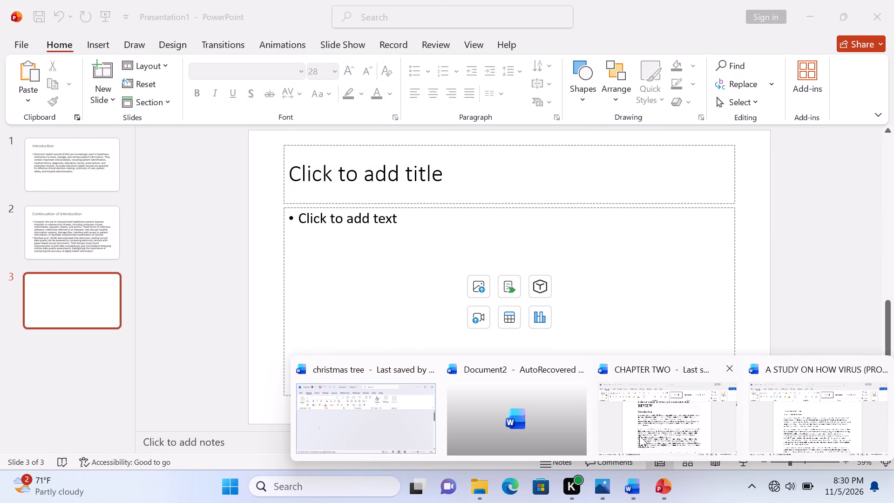
{"action": "left_click", "coordinate": [646, 425]}
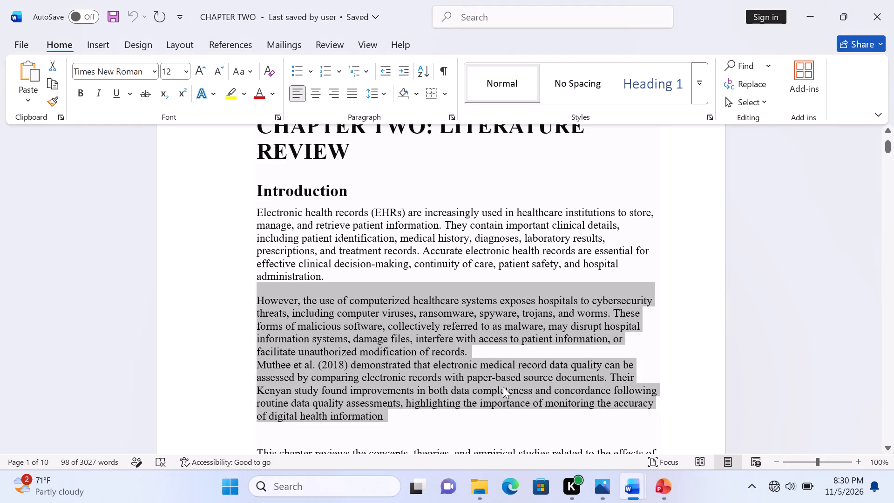
{"action": "left_click", "coordinate": [669, 356]}
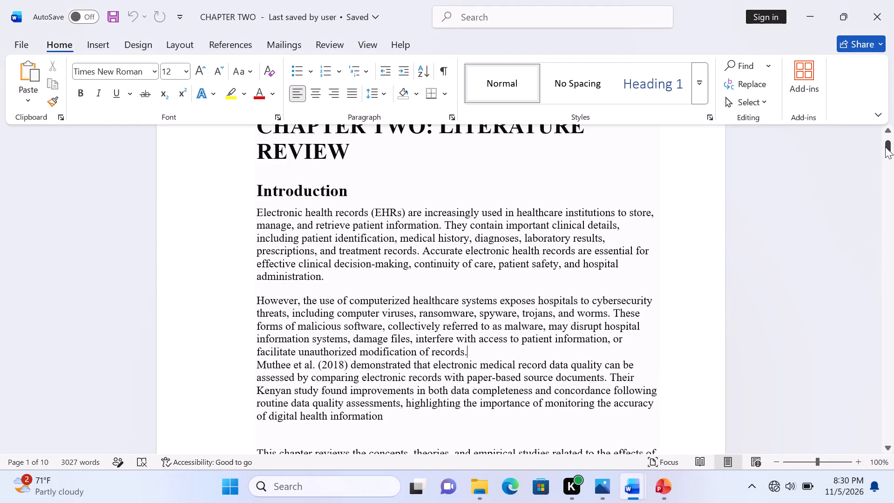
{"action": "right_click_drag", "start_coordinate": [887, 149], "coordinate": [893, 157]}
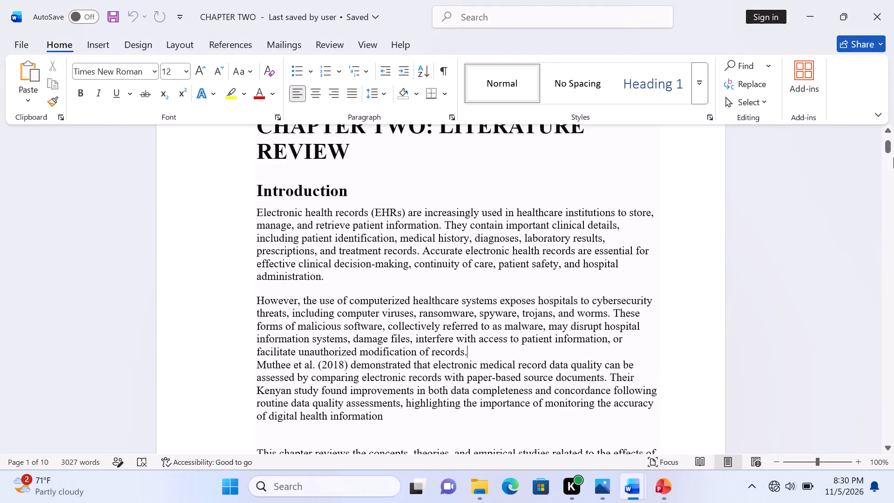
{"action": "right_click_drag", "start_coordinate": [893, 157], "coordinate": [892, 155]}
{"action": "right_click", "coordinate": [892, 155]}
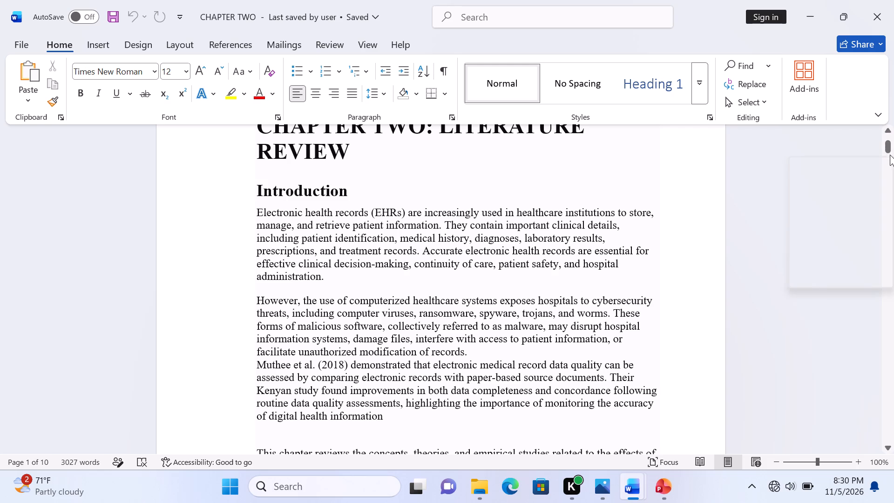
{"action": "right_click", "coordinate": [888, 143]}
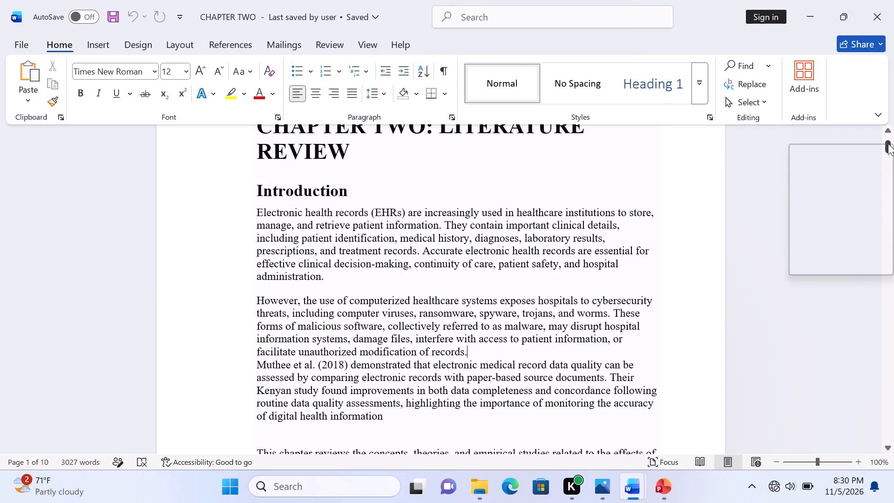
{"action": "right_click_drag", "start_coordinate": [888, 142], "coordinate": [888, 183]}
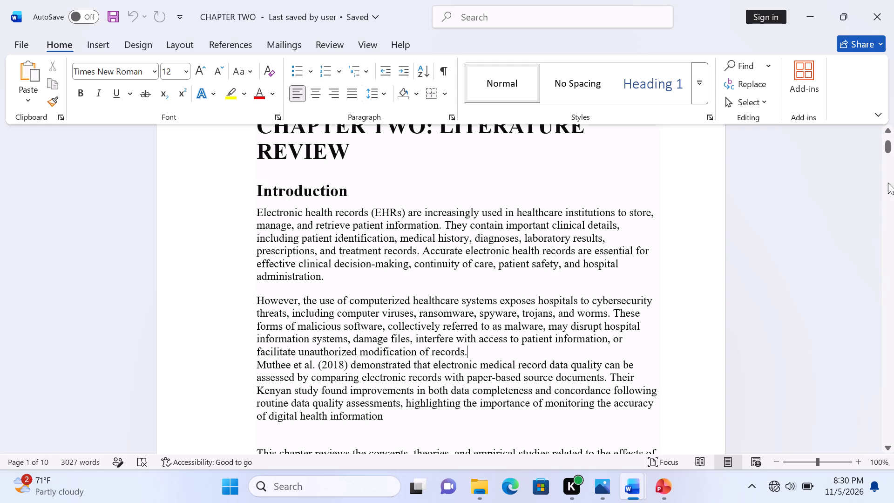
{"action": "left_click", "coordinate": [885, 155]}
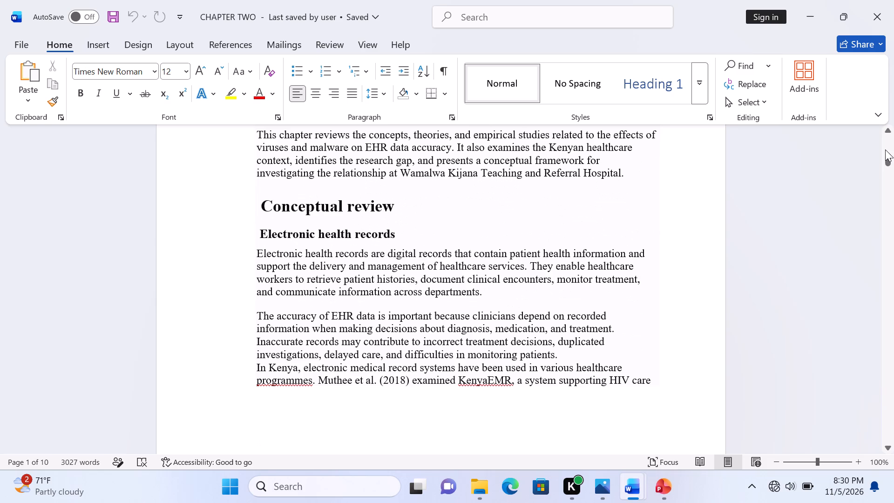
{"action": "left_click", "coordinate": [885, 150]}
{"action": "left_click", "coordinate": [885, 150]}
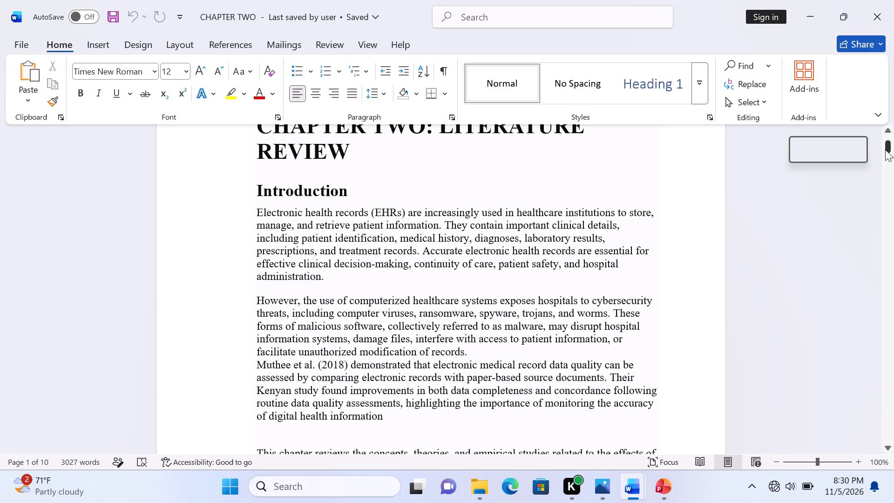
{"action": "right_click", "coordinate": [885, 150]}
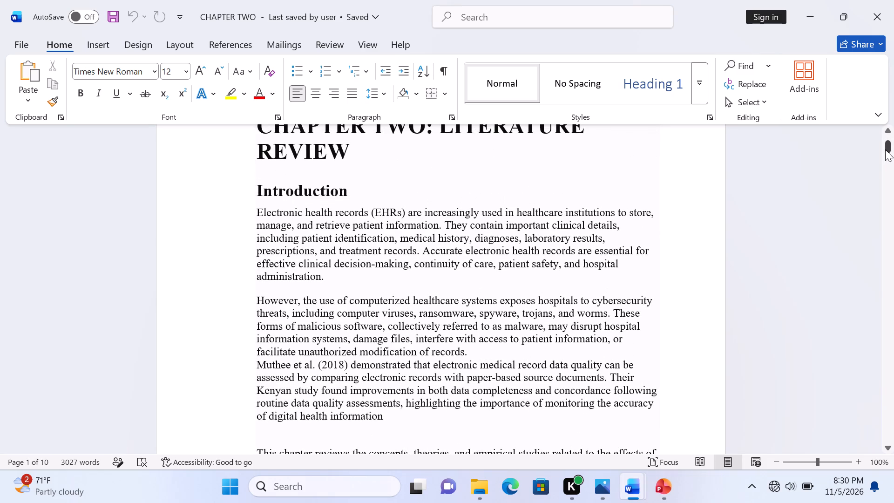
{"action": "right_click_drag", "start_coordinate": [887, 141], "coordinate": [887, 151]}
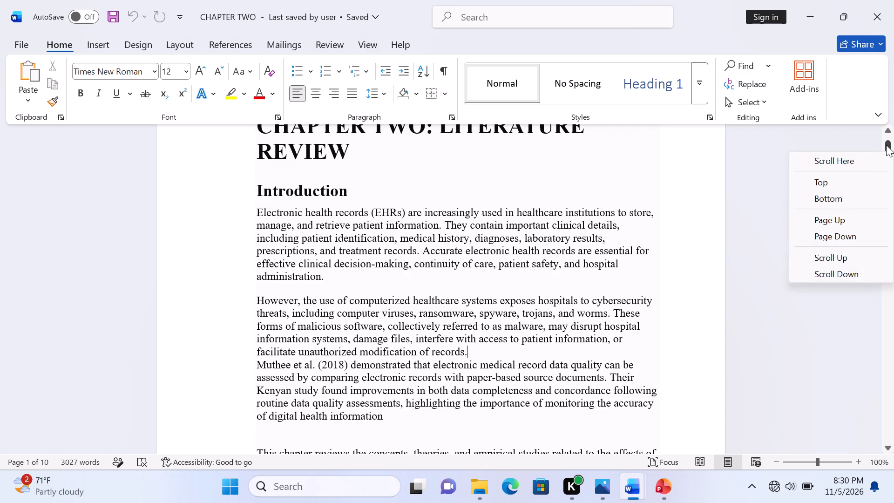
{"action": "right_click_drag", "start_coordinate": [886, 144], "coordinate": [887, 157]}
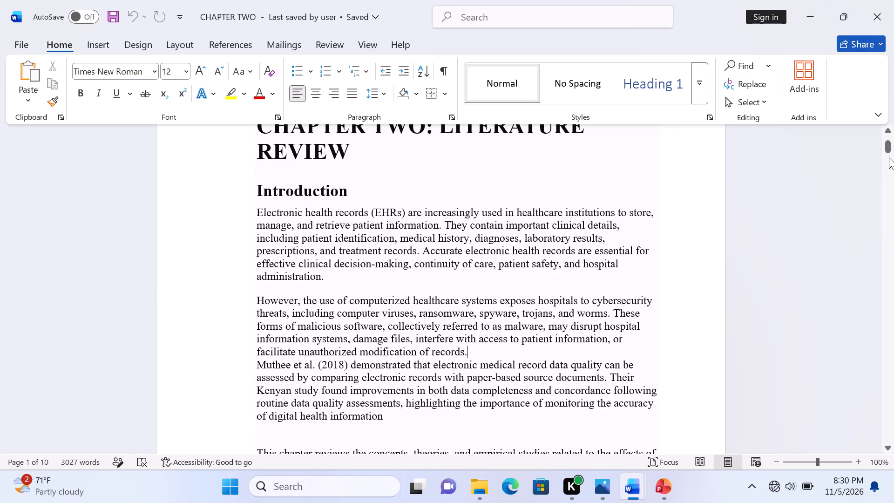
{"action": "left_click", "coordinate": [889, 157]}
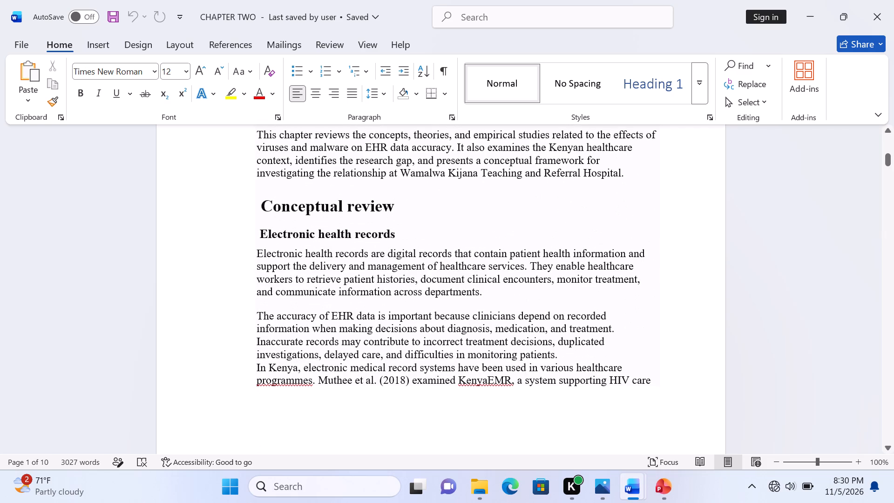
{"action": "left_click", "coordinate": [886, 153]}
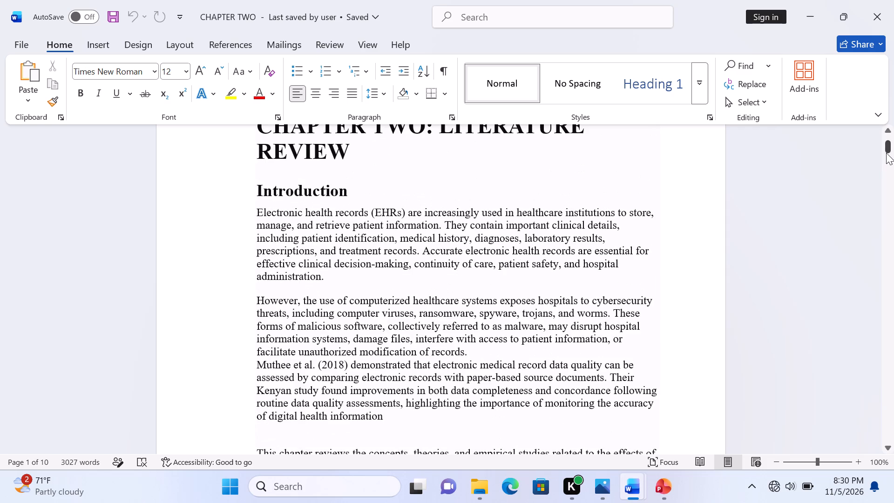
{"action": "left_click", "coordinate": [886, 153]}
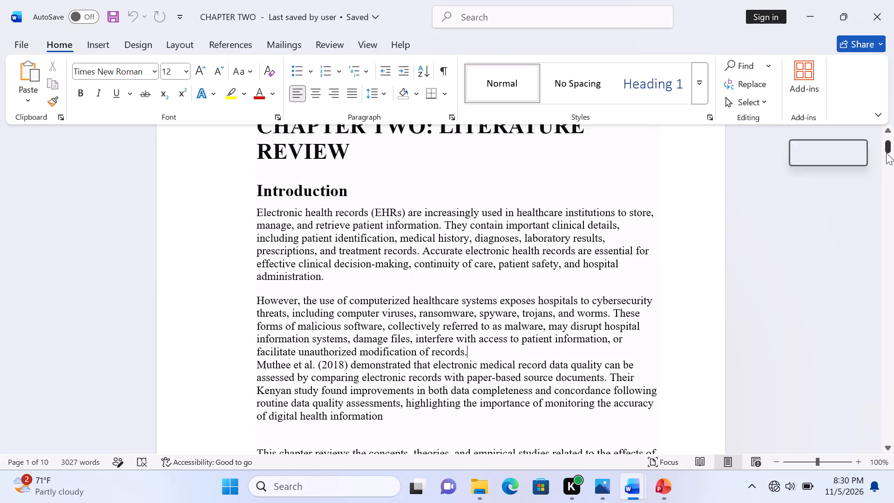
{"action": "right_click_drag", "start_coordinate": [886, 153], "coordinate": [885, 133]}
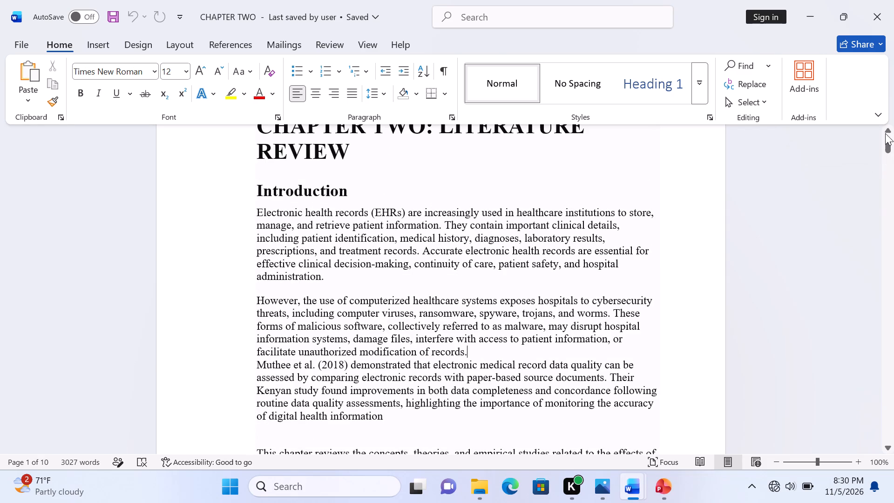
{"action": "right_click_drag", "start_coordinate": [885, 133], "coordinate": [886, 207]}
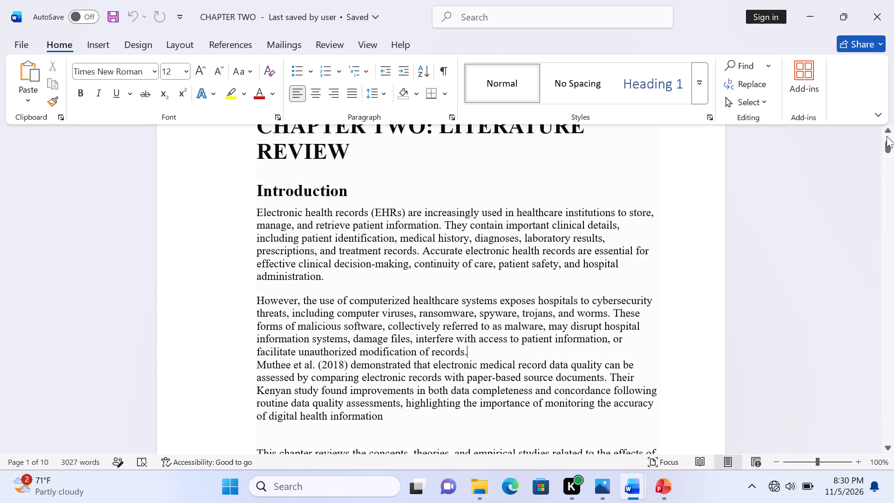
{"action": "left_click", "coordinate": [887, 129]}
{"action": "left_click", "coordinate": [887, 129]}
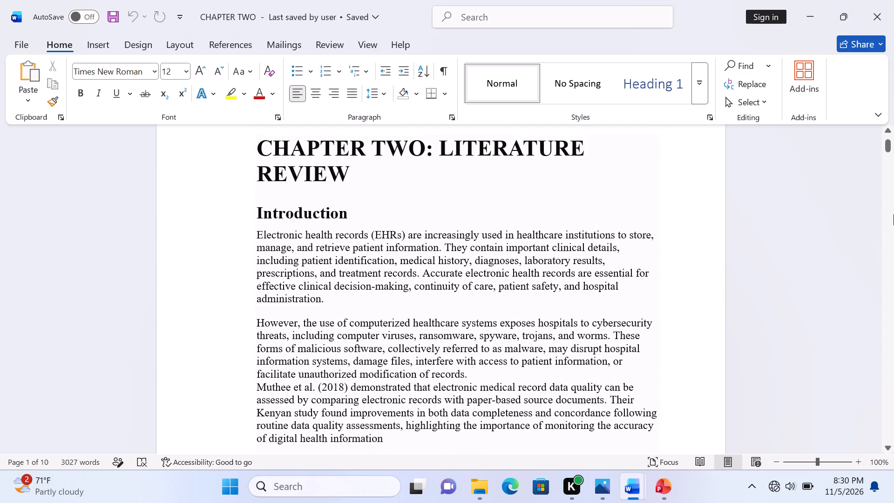
Look through the end of the Introduction and on to the Electronic health records subsection under Conceptual review.
{"action": "left_click", "coordinate": [885, 449]}
{"action": "triple_click", "coordinate": [885, 449]}
{"action": "left_click", "coordinate": [885, 449]}
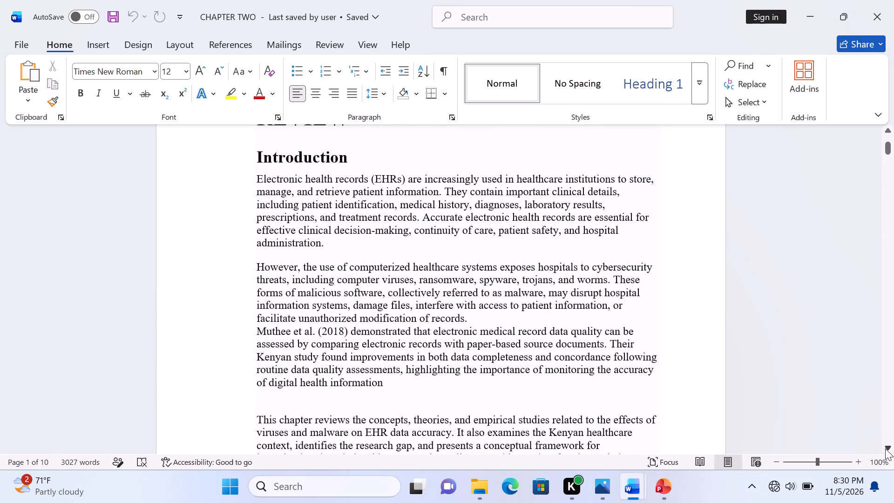
{"action": "triple_click", "coordinate": [885, 449]}
{"action": "left_click", "coordinate": [885, 449]}
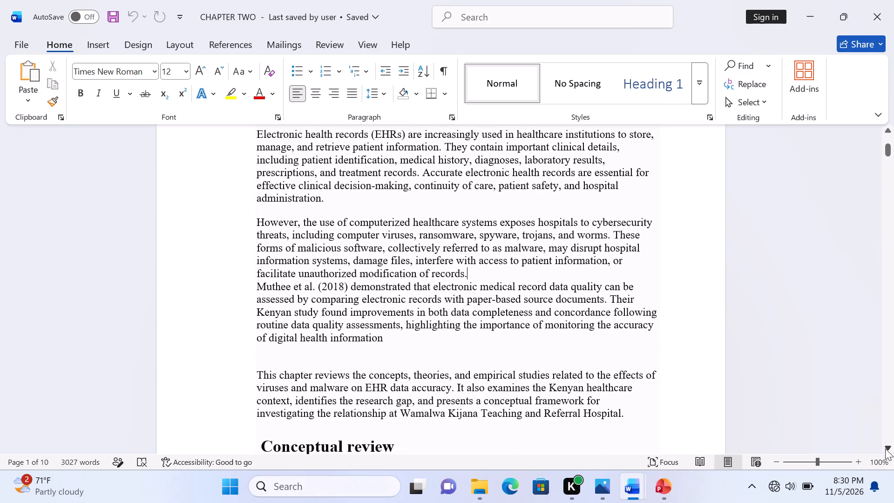
{"action": "triple_click", "coordinate": [885, 449]}
{"action": "double_click", "coordinate": [885, 449]}
{"action": "triple_click", "coordinate": [885, 449]}
{"action": "triple_click", "coordinate": [885, 449]}
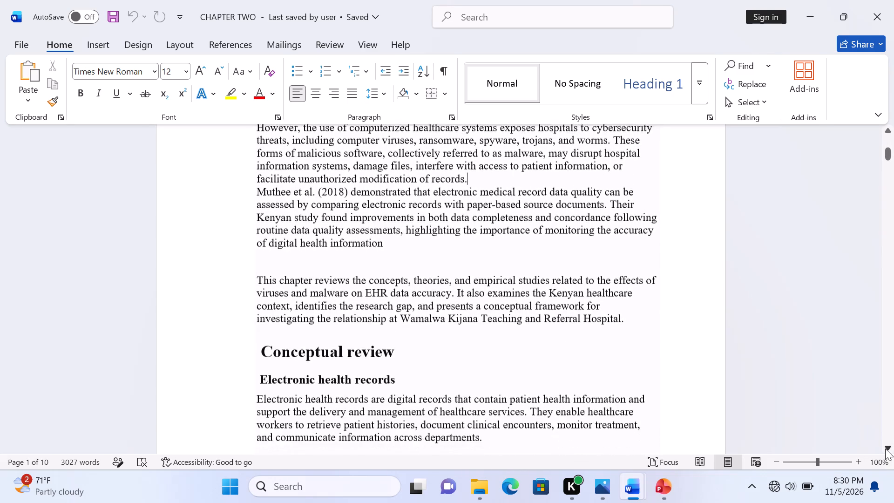
{"action": "triple_click", "coordinate": [885, 449]}
{"action": "triple_click", "coordinate": [885, 449]}
{"action": "triple_click", "coordinate": [885, 449]}
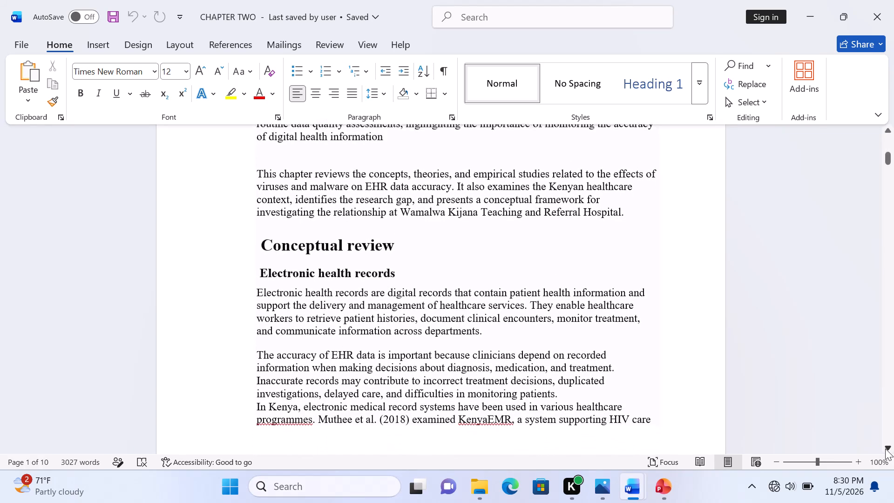
{"action": "triple_click", "coordinate": [885, 449]}
{"action": "triple_click", "coordinate": [885, 449]}
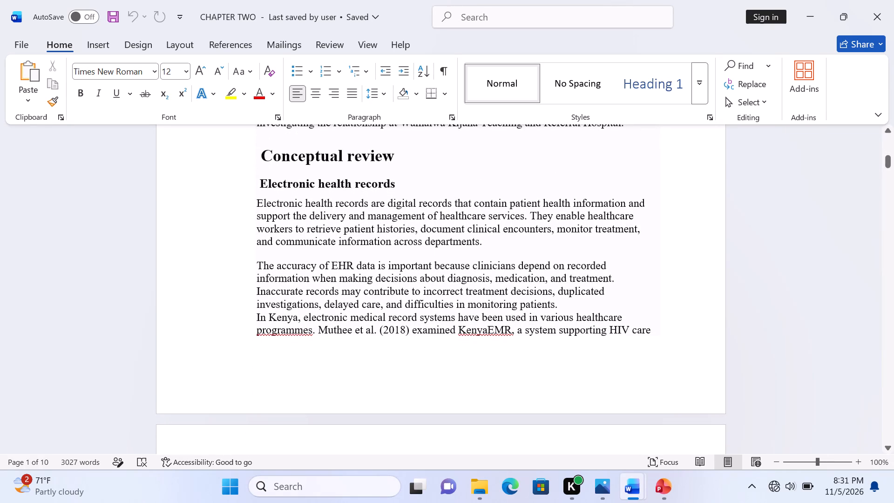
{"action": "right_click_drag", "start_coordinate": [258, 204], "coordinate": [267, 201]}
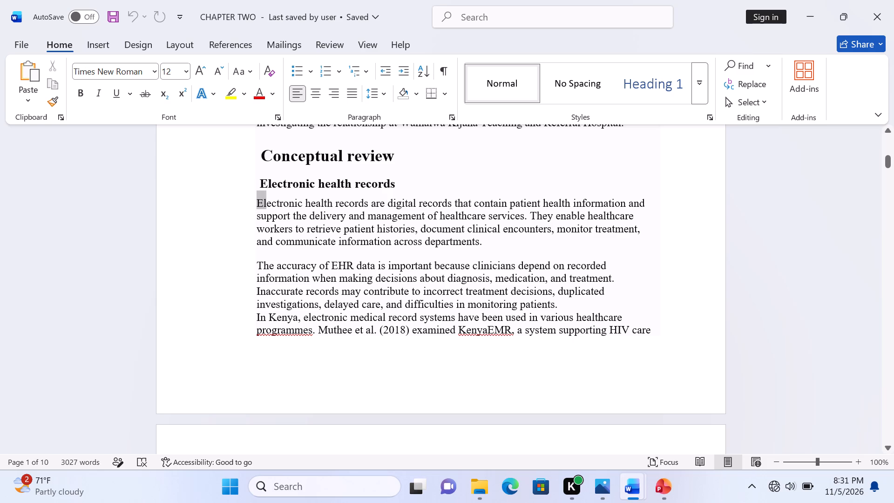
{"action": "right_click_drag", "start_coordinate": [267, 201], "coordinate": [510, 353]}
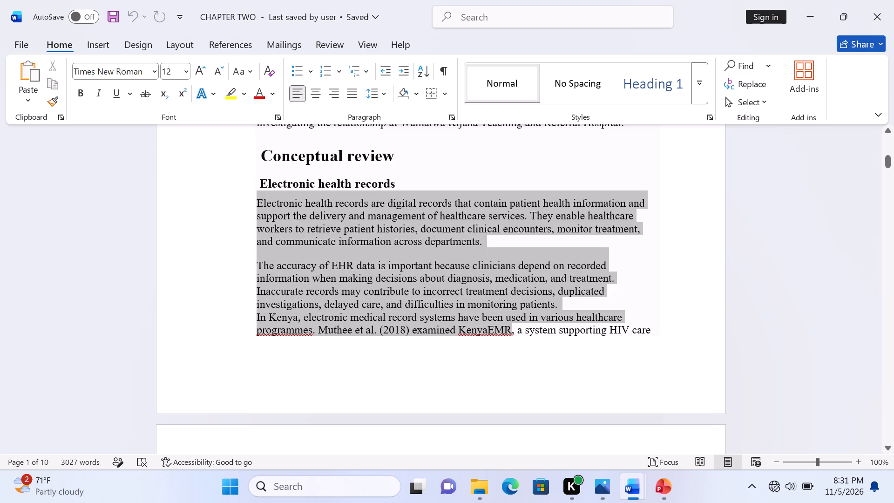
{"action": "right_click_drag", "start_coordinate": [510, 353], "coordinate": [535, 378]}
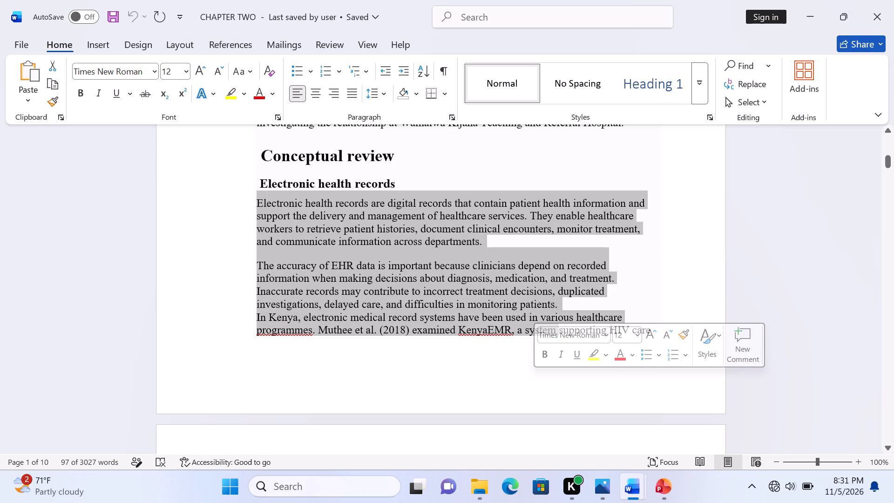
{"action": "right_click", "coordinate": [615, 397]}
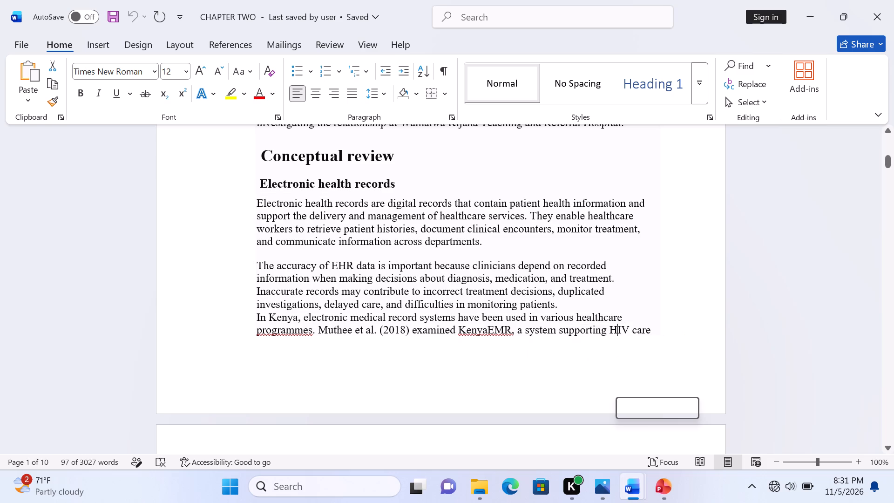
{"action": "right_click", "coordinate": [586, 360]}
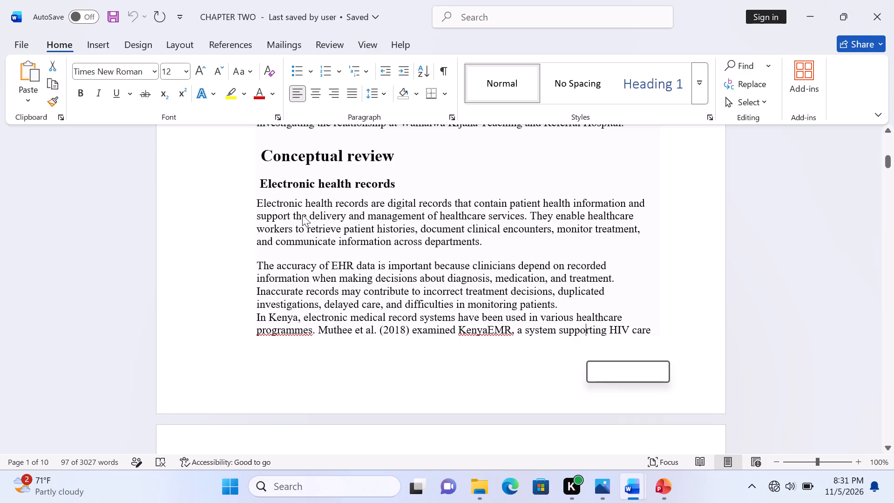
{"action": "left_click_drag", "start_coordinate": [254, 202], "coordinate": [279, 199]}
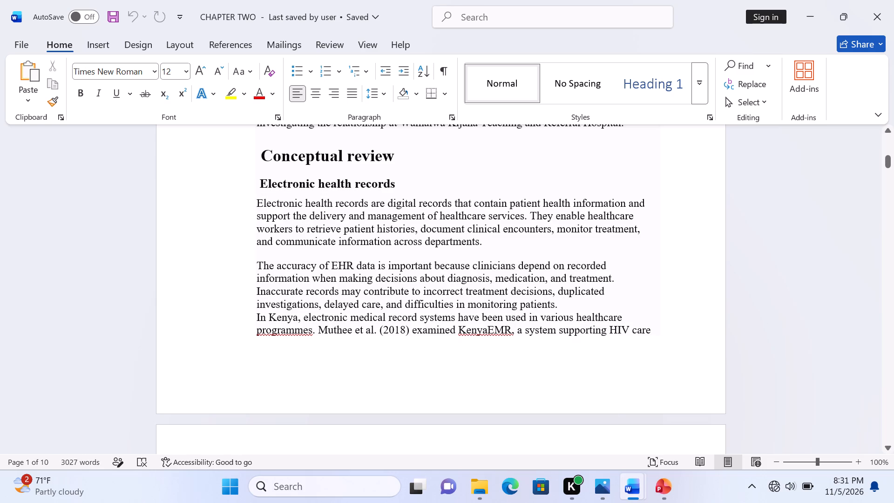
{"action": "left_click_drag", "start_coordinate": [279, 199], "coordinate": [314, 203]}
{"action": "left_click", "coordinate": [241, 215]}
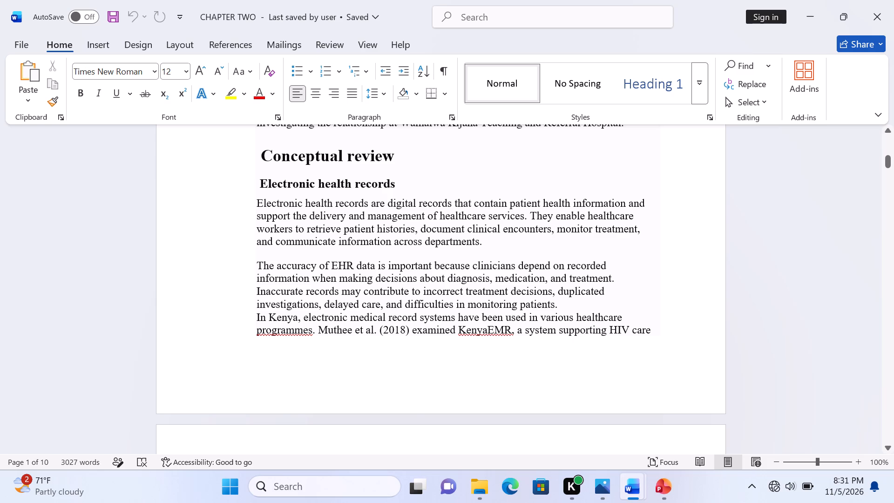
Copy the Electronic health records text in Word, from its first paragraph to the end of the page at "HIV care".
{"action": "right_click", "coordinate": [257, 202]}
{"action": "left_click", "coordinate": [257, 202]}
{"action": "right_click_drag", "start_coordinate": [257, 202], "coordinate": [310, 204]}
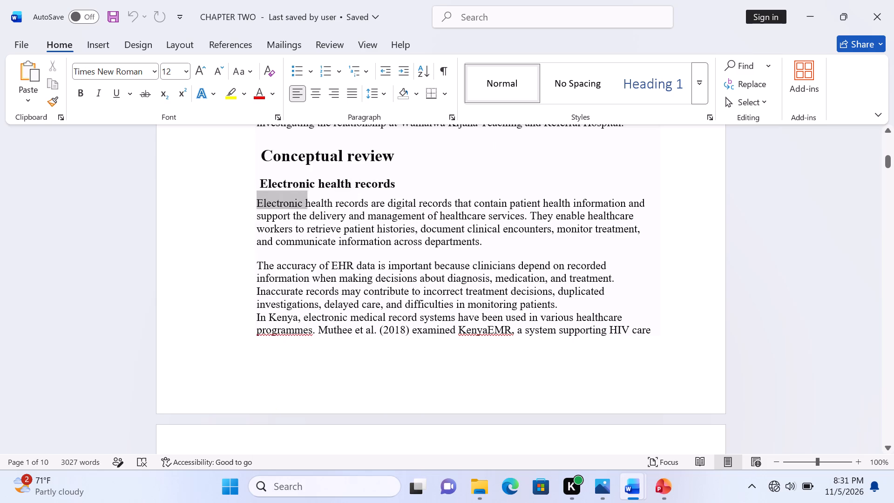
{"action": "right_click_drag", "start_coordinate": [310, 204], "coordinate": [628, 421]}
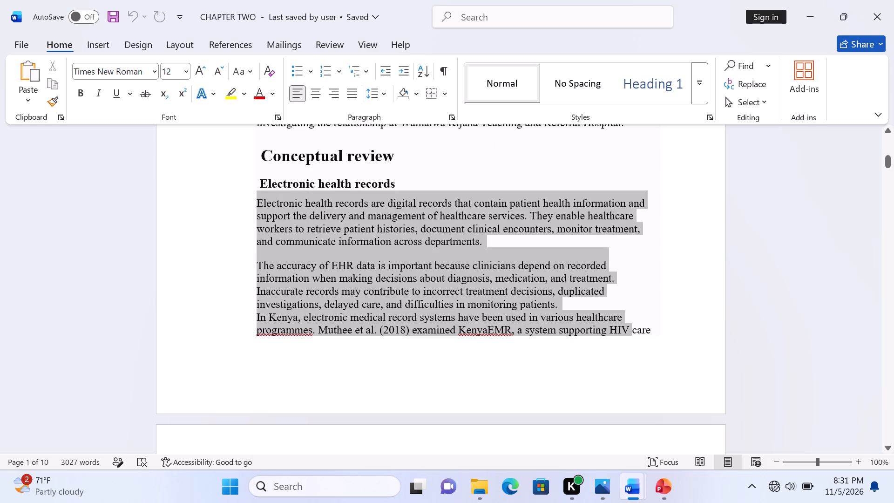
{"action": "right_click_drag", "start_coordinate": [628, 421], "coordinate": [637, 421]}
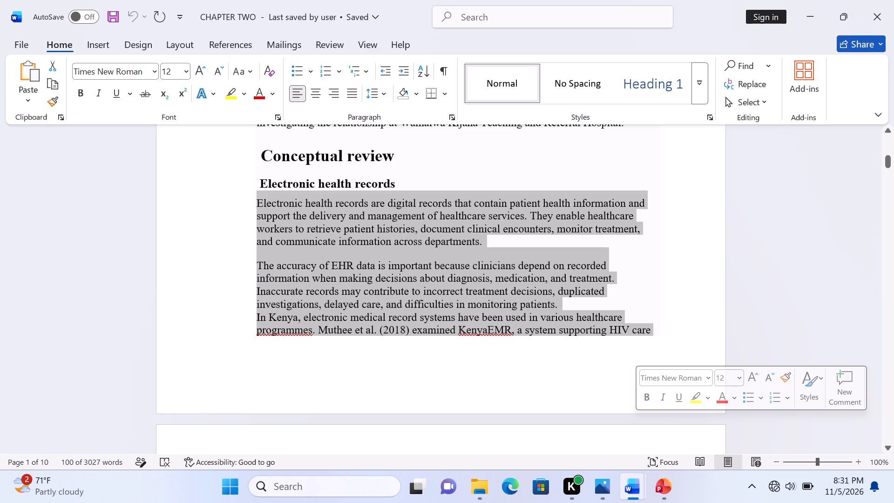
{"action": "right_click", "coordinate": [211, 380]}
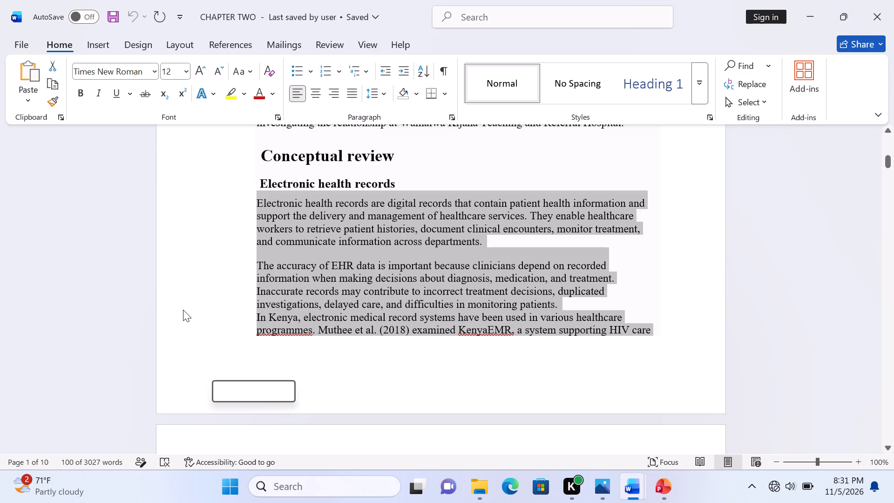
{"action": "right_click", "coordinate": [183, 310]}
{"action": "right_click", "coordinate": [183, 310]}
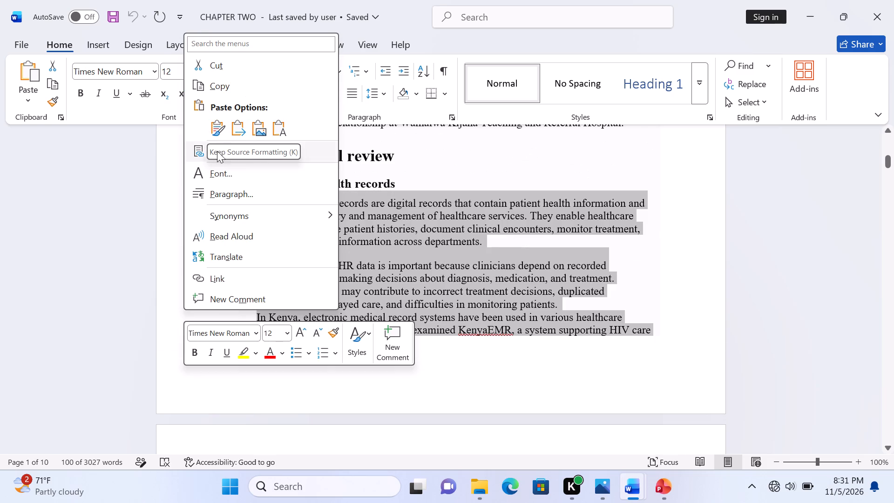
{"action": "right_click", "coordinate": [217, 88]}
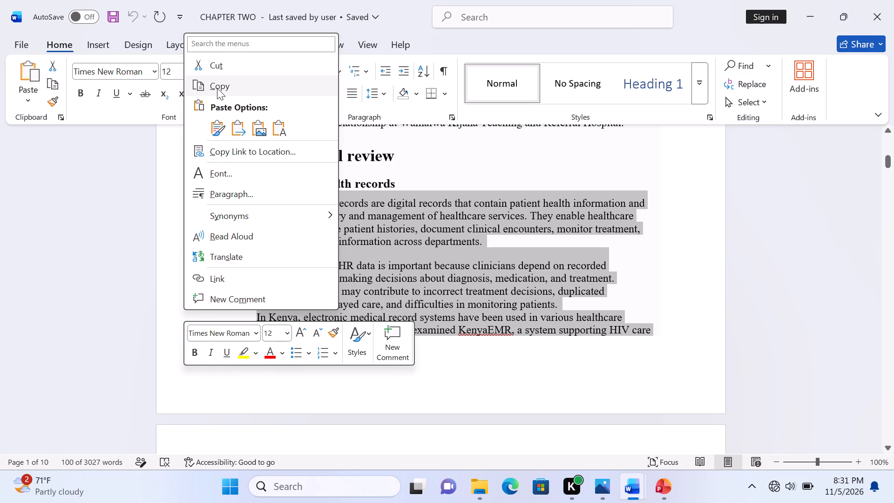
{"action": "left_click", "coordinate": [156, 57]}
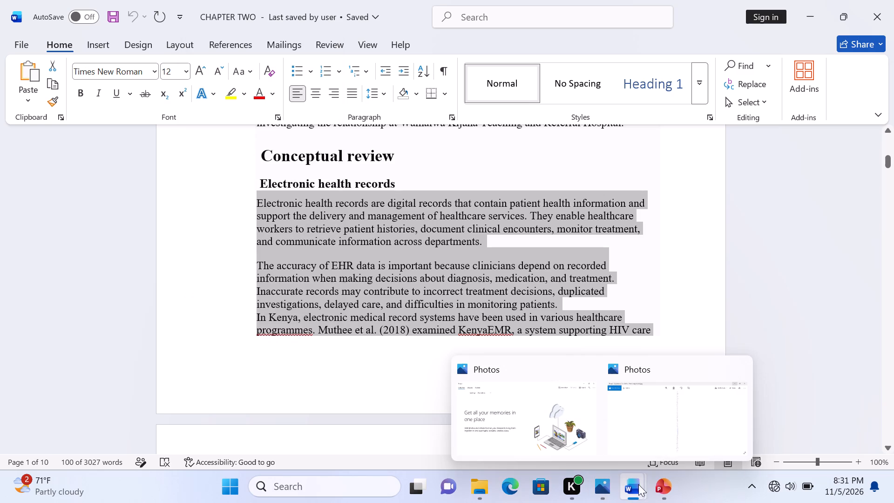
Switch to Presentation1 in PowerPoint and title slide 3 "Conceptual review".
{"action": "left_click", "coordinate": [662, 485]}
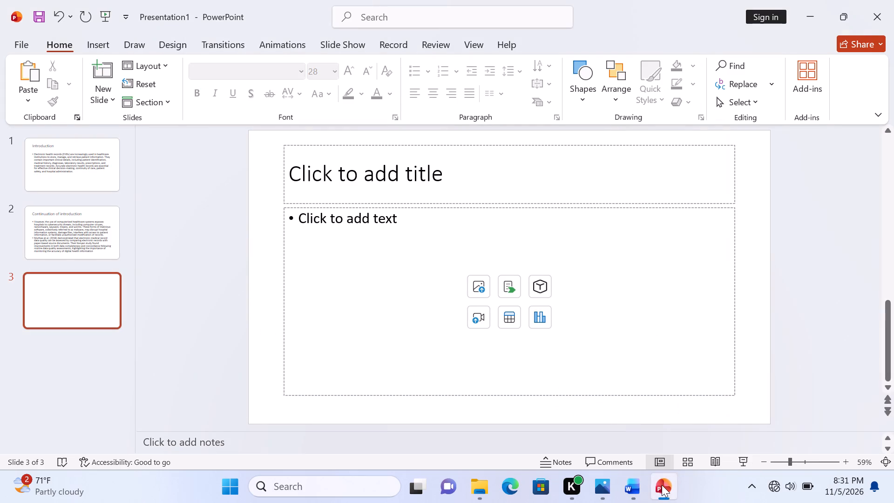
{"action": "right_click", "coordinate": [429, 164]}
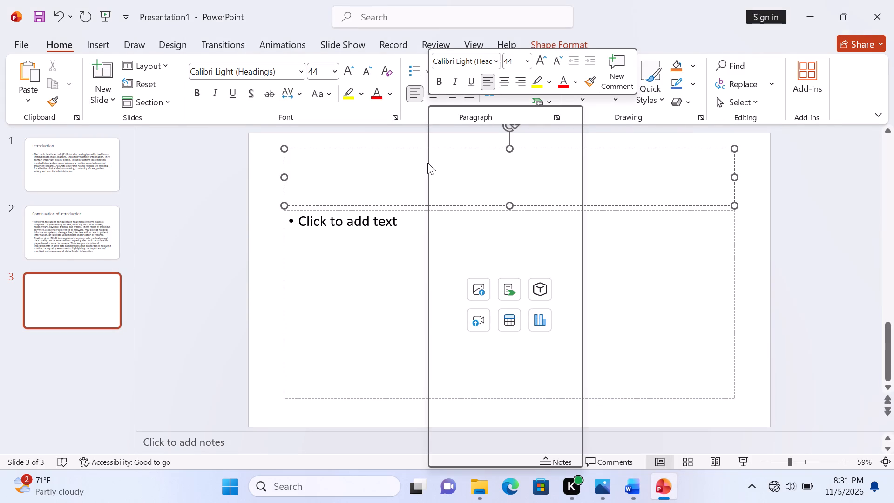
{"action": "type", "text": "co"}
{"action": "type", "text": "nc"}
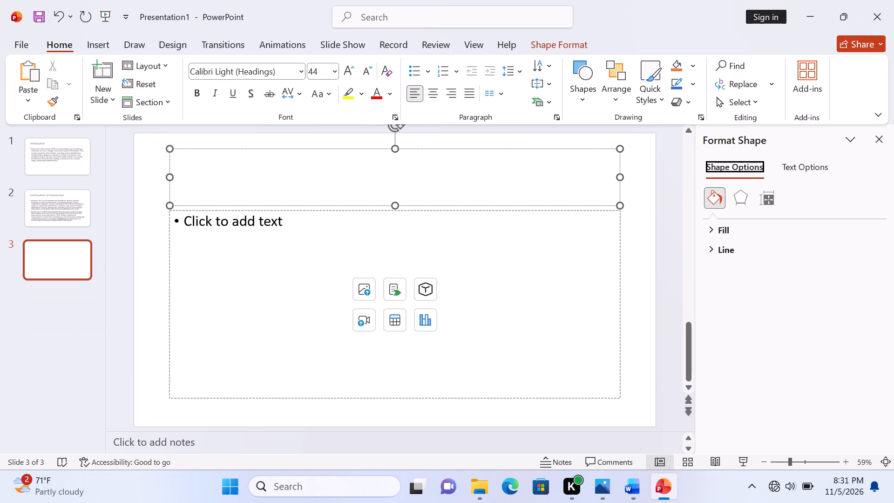
{"action": "left_click", "coordinate": [336, 178]}
{"action": "left_click", "coordinate": [336, 178]}
{"action": "key", "text": "c"}
{"action": "type", "text": "oncep"}
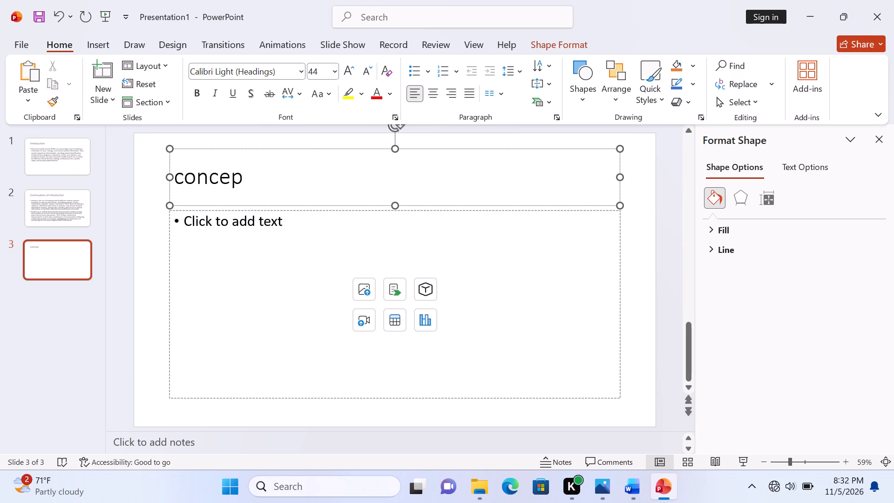
{"action": "type", "text": "tua"}
{"action": "type", "text": "l"}
{"action": "key", "text": "space"}
{"action": "type", "text": "review"}
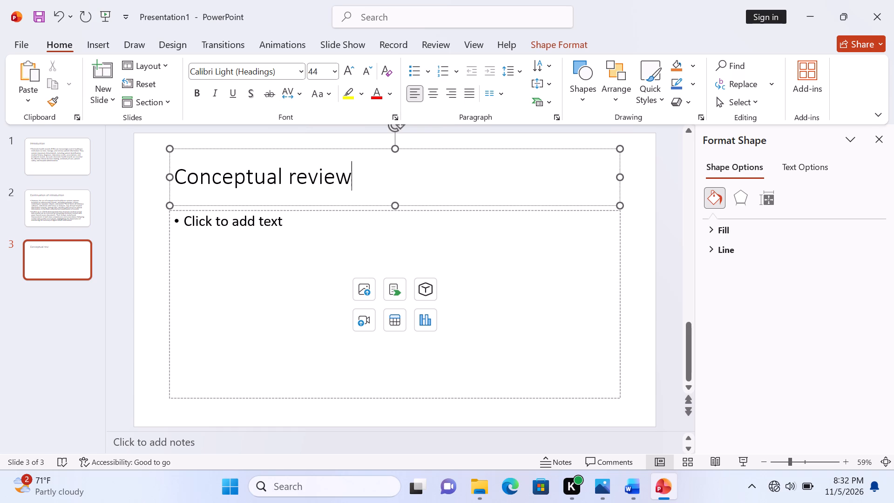
Remove the bullet from the empty first line of slide 3's content placeholder.
{"action": "left_click", "coordinate": [331, 226]}
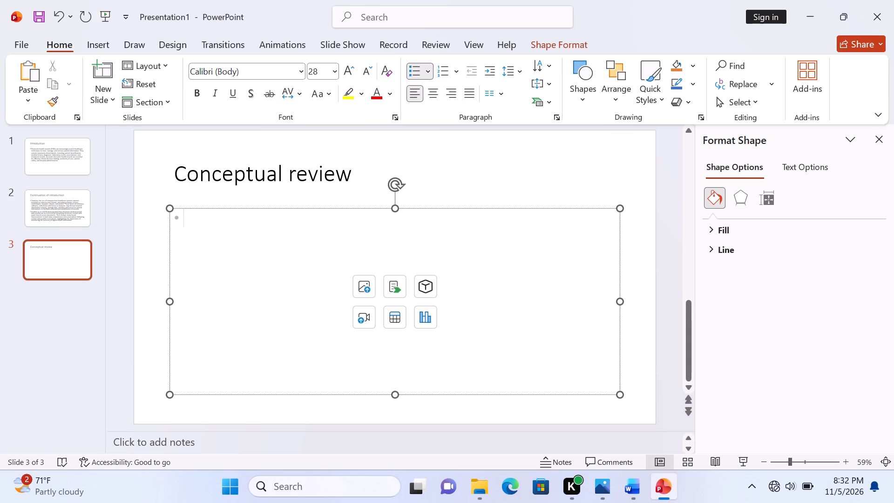
{"action": "left_click", "coordinate": [176, 217]}
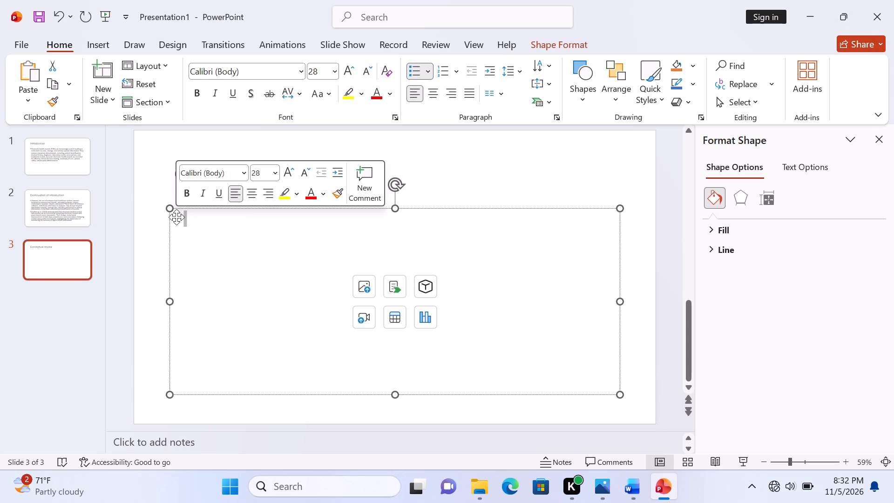
{"action": "key", "text": "BackSpace"}
{"action": "key", "text": "BackSpace"}
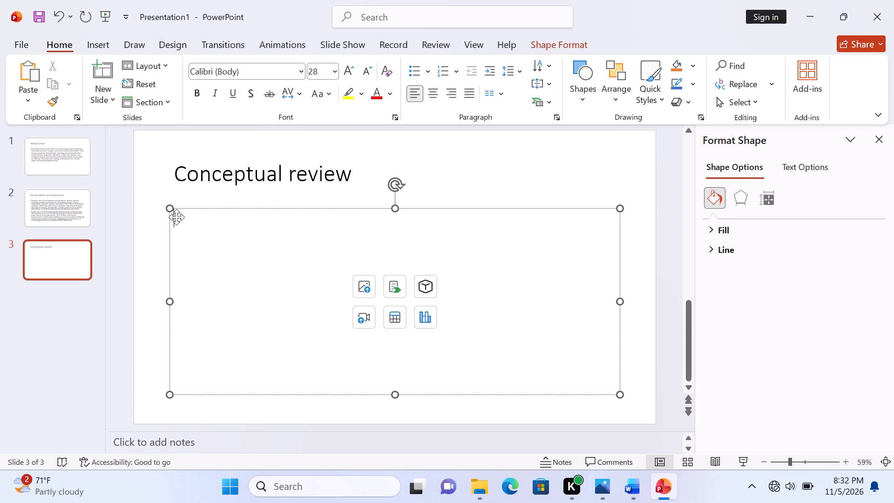
Enter the subheading "ELECTRONIC HEALTH RECORDS" in capitals on the content placeholder's first line, indented with spaces.
{"action": "left_click", "coordinate": [250, 218]}
{"action": "key", "text": "space"}
{"action": "key", "text": "space"}
{"action": "key", "text": "space"}
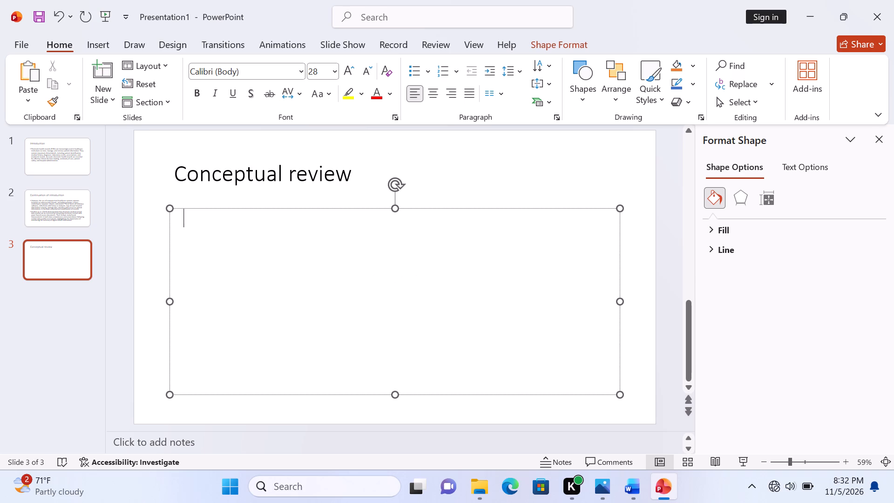
{"action": "key", "text": "space"}
{"action": "key", "text": "space"}
{"action": "key", "text": "space"}
{"action": "key", "text": "space"}
{"action": "key", "text": "space"}
{"action": "key", "text": "space"}
{"action": "key", "text": "space"}
{"action": "key", "text": "space"}
{"action": "type", "text": "ele"}
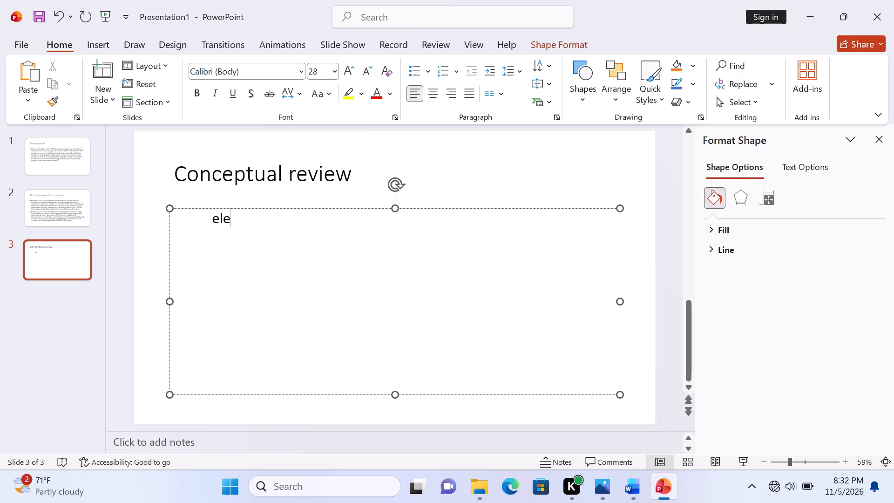
{"action": "key", "text": "BackSpace"}
{"action": "key", "text": "BackSpace"}
{"action": "key", "text": "BackSpace"}
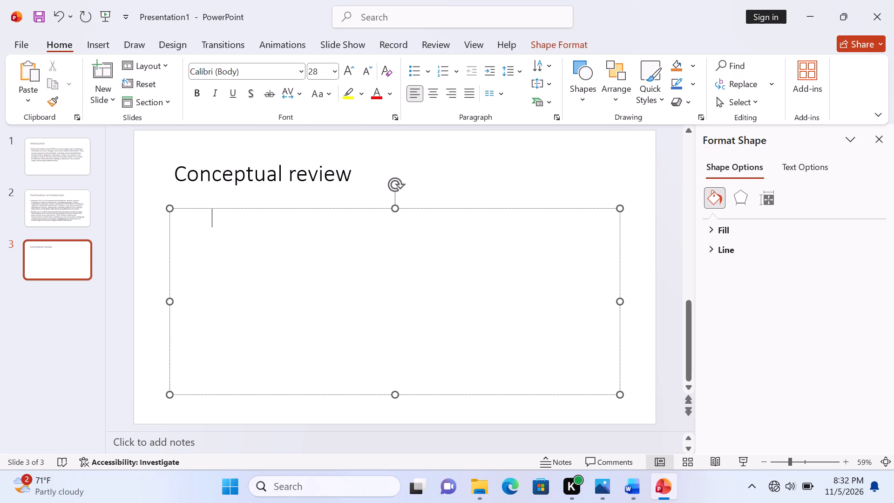
{"action": "key", "text": "e"}
{"action": "type", "text": "LECTR"}
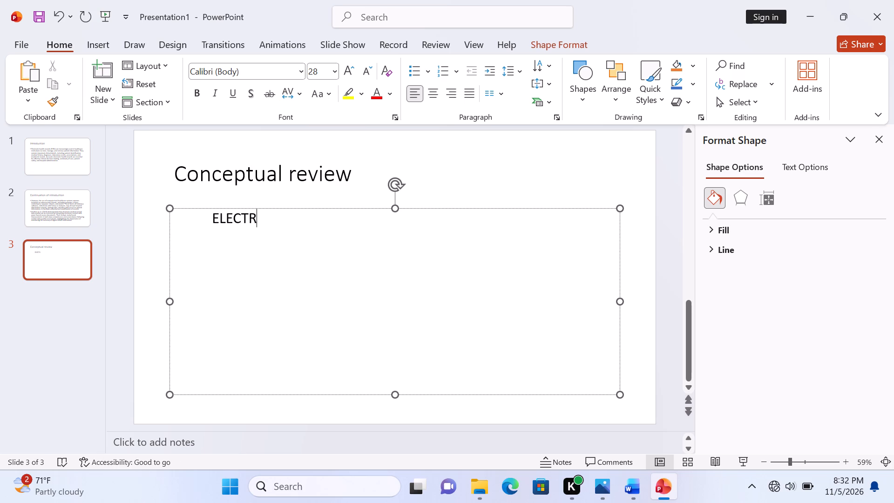
{"action": "type", "text": "ONIC HEALTH RECORDS"}
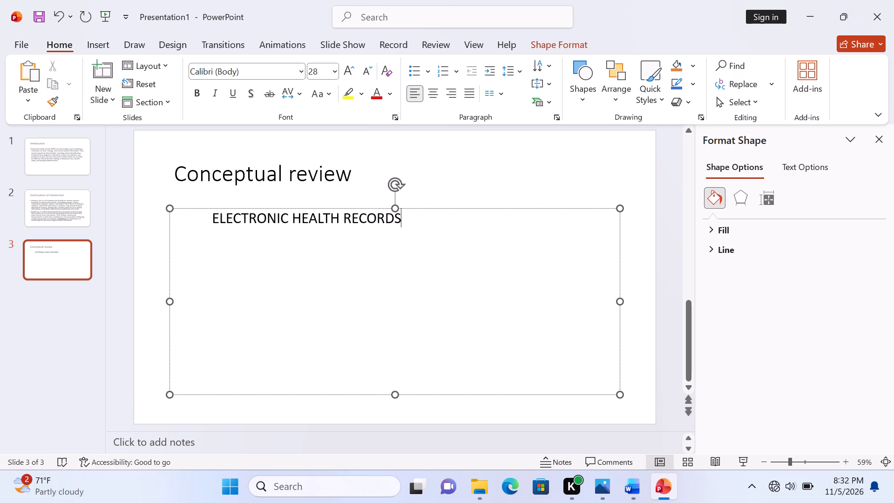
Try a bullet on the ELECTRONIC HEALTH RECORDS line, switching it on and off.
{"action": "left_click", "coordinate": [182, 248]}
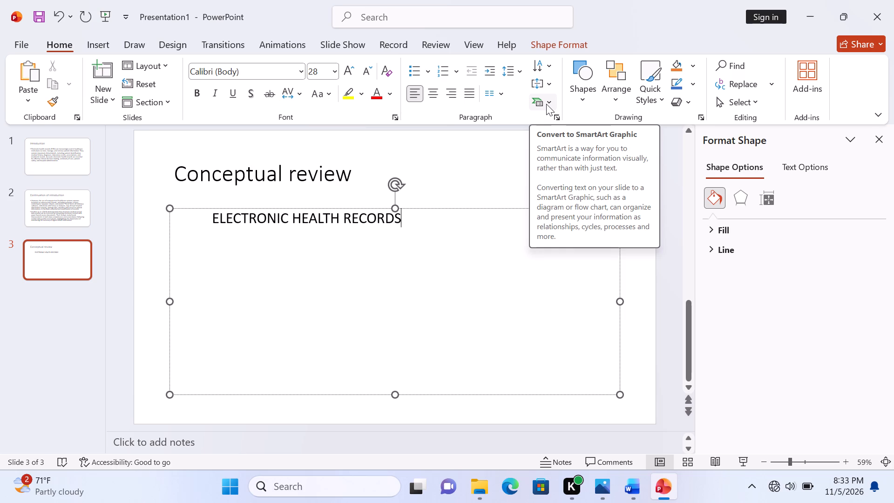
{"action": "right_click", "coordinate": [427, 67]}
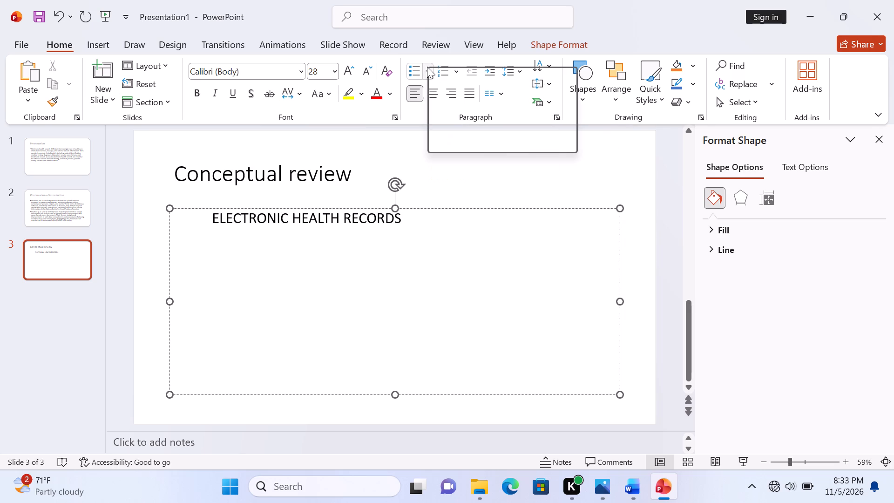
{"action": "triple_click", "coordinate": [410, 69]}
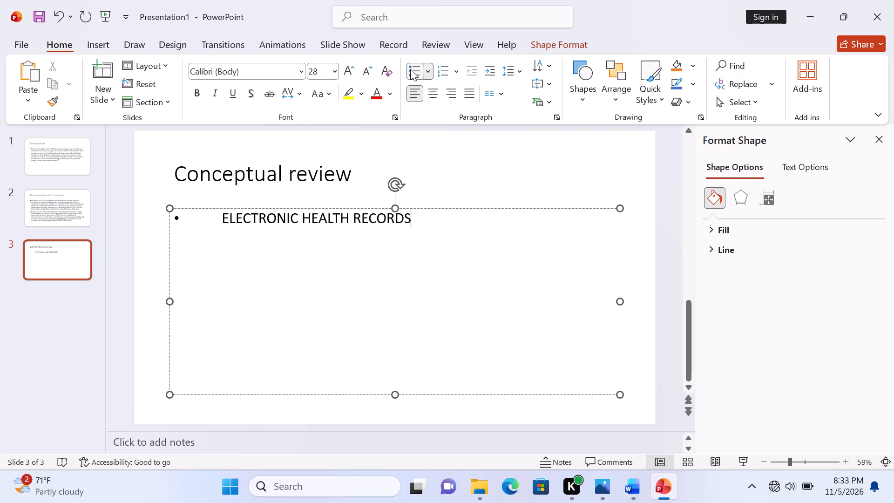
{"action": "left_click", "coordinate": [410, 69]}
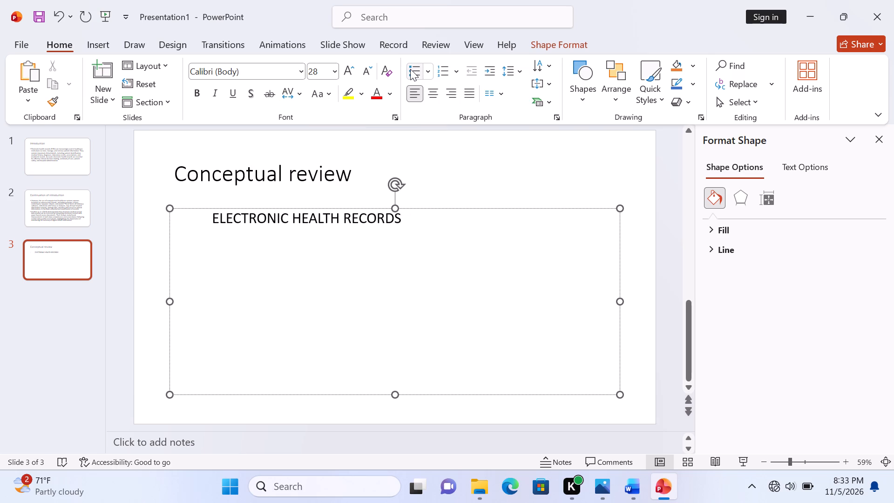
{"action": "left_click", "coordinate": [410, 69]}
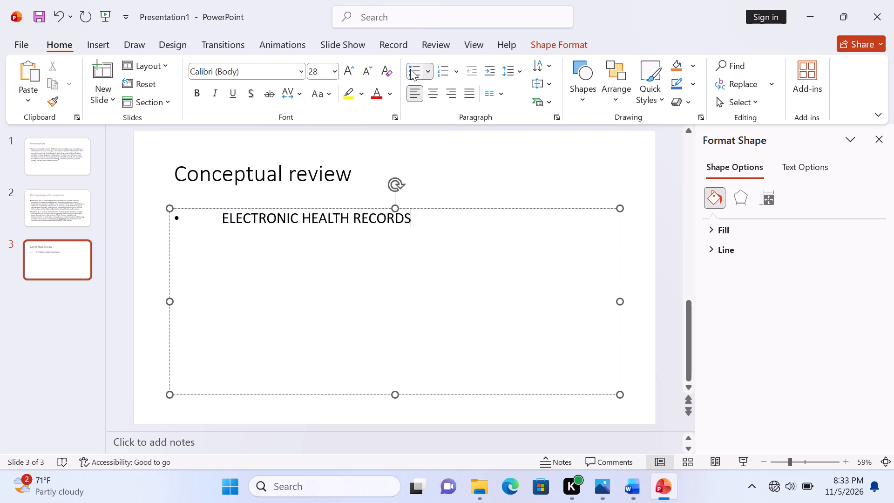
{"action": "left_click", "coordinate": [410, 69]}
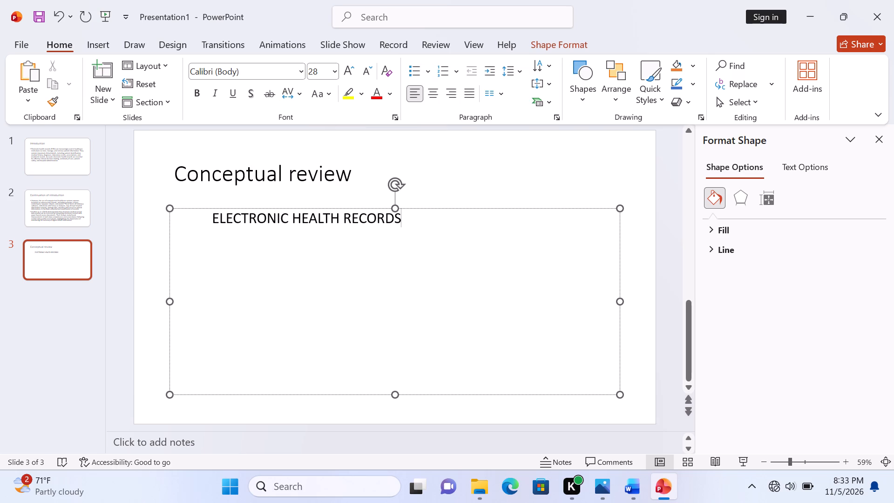
Indent the ELECTRONIC HEALTH RECORDS subheading further with two extra spaces at the start of its line.
{"action": "right_click", "coordinate": [188, 245]}
{"action": "left_click", "coordinate": [179, 241]}
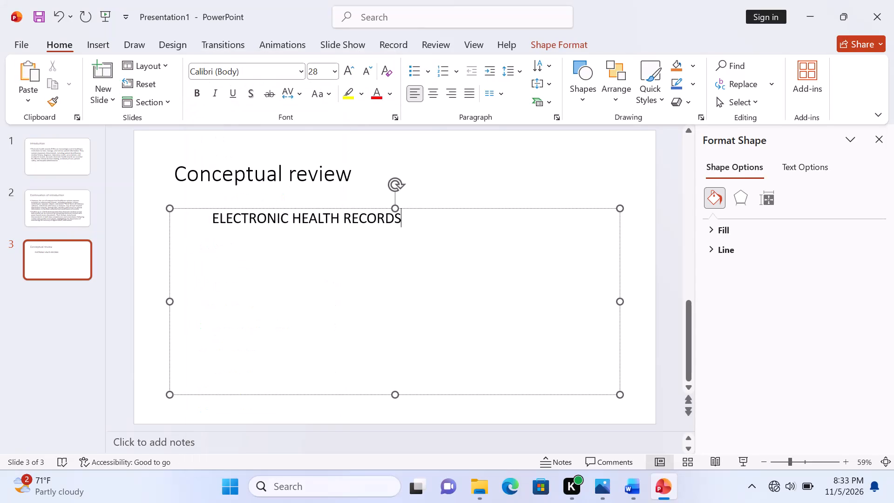
{"action": "double_click", "coordinate": [179, 241]}
{"action": "left_click", "coordinate": [179, 241]}
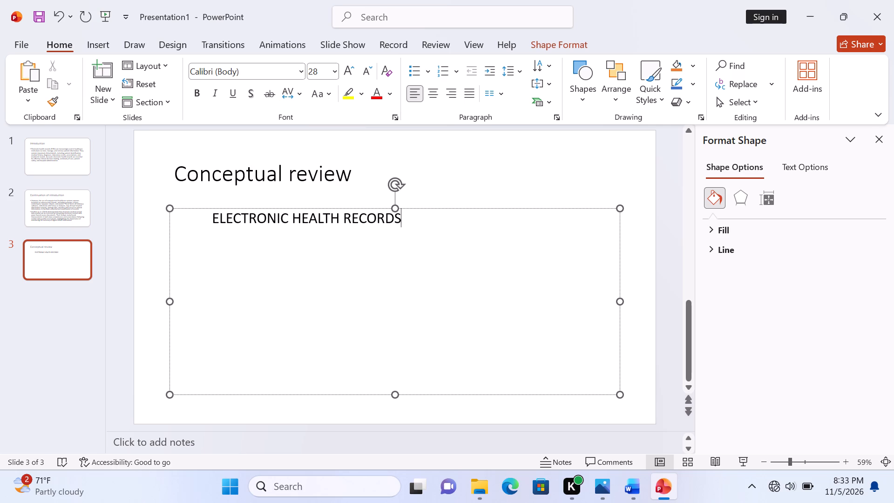
{"action": "key", "text": "space"}
{"action": "key", "text": "space"}
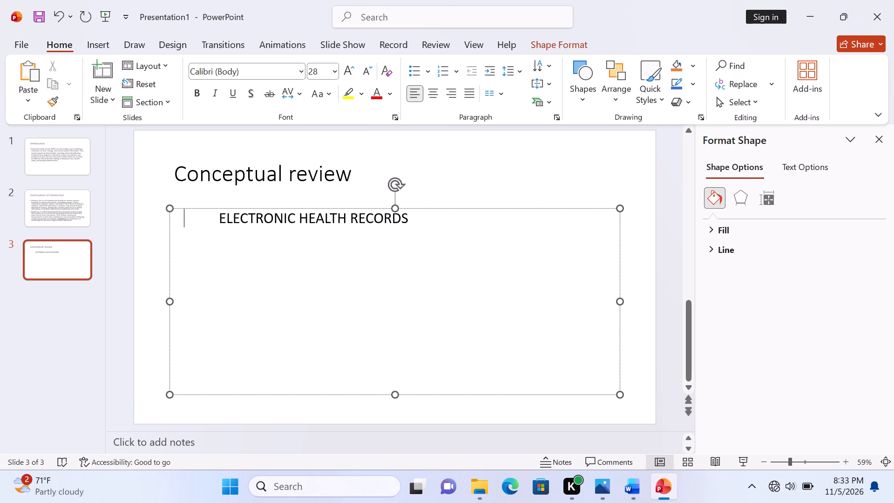
Add eleven trailing spaces after ELECTRONIC HEALTH RECORDS on slide 3's subheading line.
{"action": "left_click", "coordinate": [415, 215]}
{"action": "key", "text": "space"}
{"action": "key", "text": "space"}
{"action": "key", "text": "space"}
{"action": "key", "text": "space"}
{"action": "key", "text": "space"}
{"action": "key", "text": "space"}
{"action": "key", "text": "space"}
{"action": "key", "text": "space"}
{"action": "key", "text": "space"}
{"action": "key", "text": "space"}
{"action": "key", "text": "space"}
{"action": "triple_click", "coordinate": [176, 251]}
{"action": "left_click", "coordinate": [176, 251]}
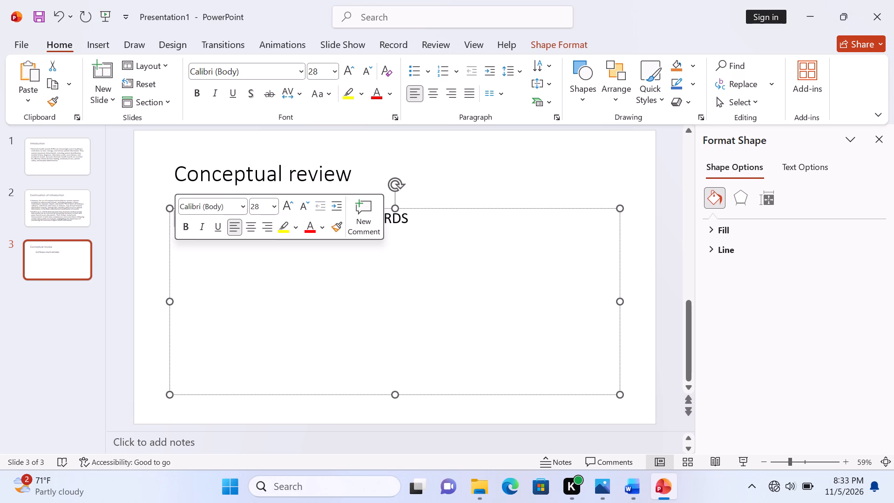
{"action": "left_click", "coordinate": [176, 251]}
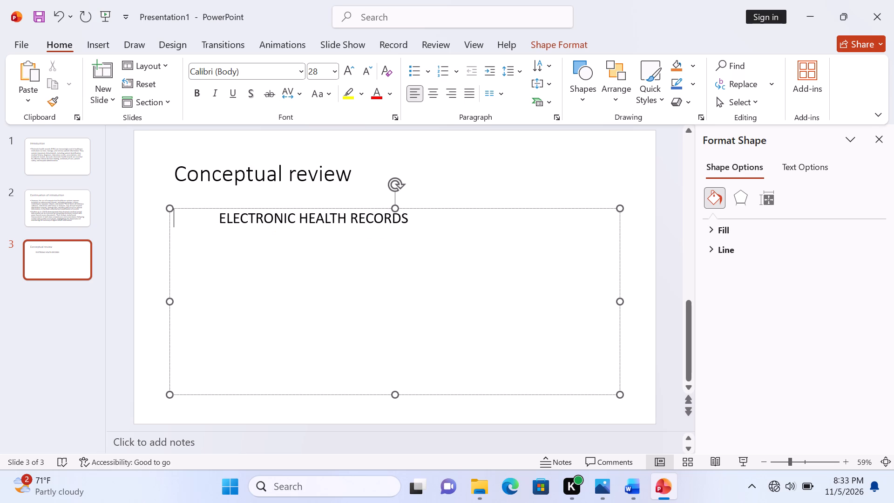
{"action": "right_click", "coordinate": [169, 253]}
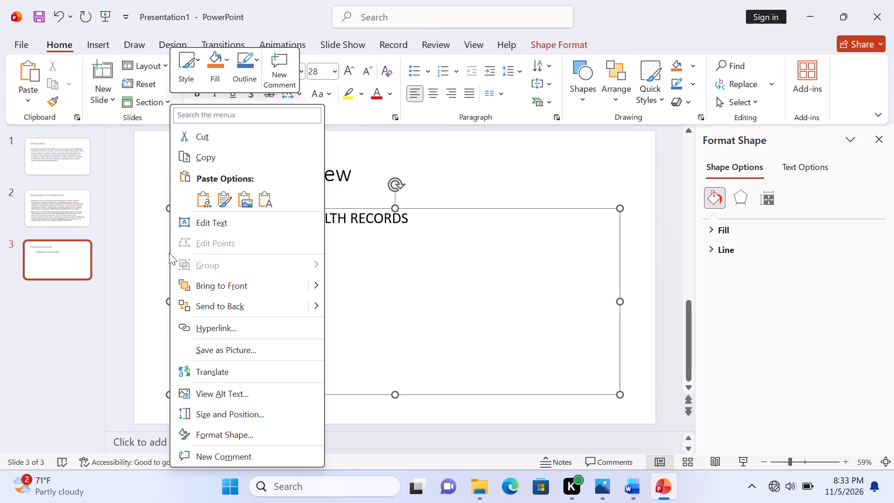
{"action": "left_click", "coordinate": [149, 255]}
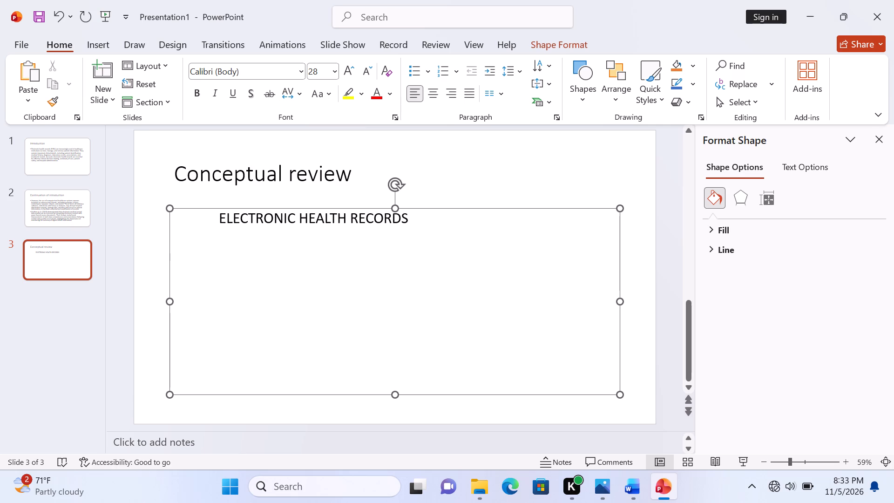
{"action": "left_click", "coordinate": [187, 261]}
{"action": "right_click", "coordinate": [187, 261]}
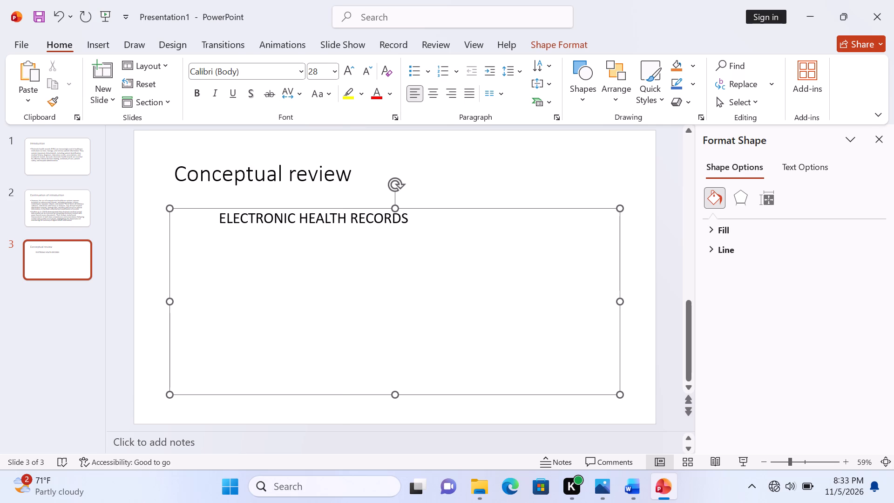
Add three more trailing spaces at the end of the ELECTRONIC HEALTH RECORDS line.
{"action": "left_click", "coordinate": [178, 256]}
{"action": "key", "text": "space"}
{"action": "key", "text": "space"}
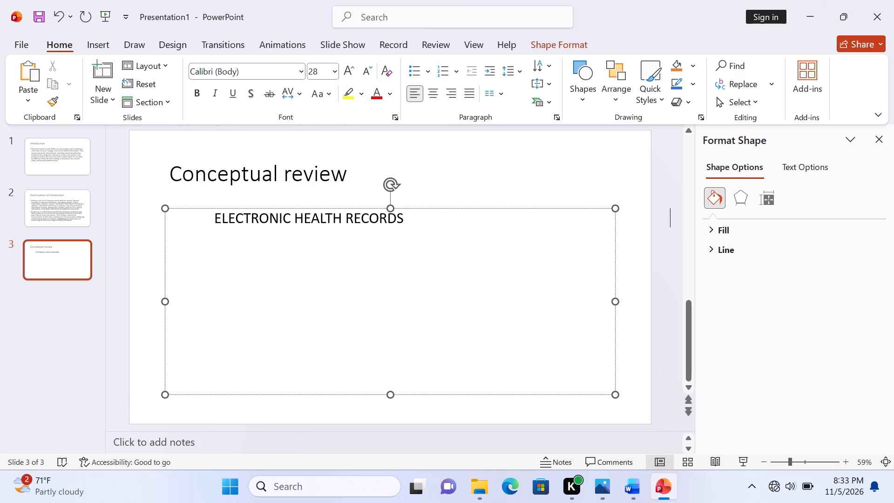
{"action": "key", "text": "space"}
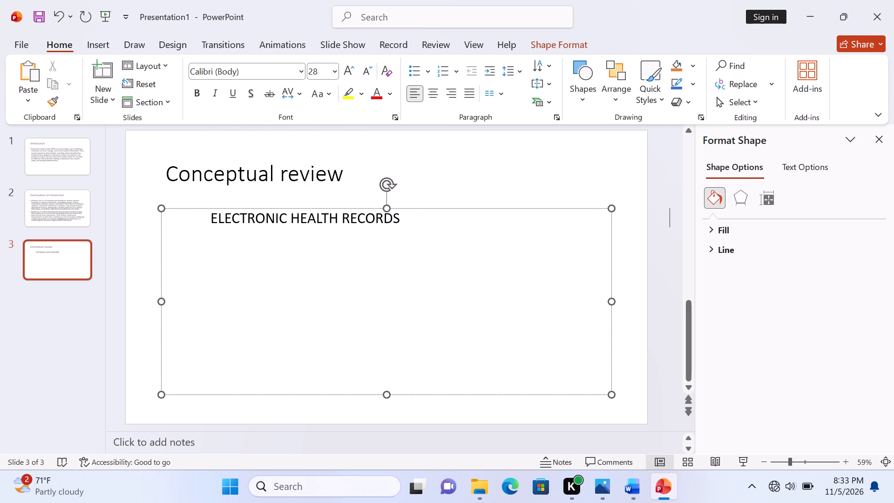
{"action": "left_click", "coordinate": [406, 213]}
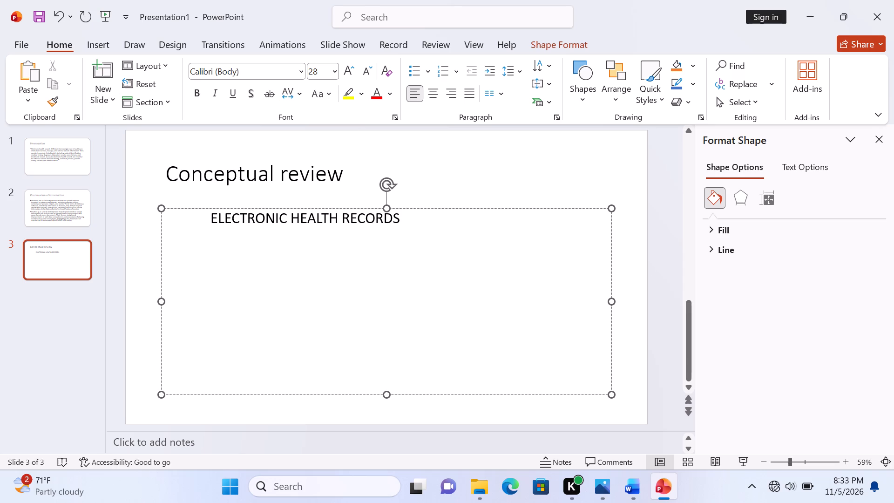
Delete the H of HEALTH and one trailing space from slide 3's subheading line.
{"action": "left_click", "coordinate": [298, 255]}
{"action": "left_click", "coordinate": [298, 255]}
{"action": "key", "text": "BackSpace"}
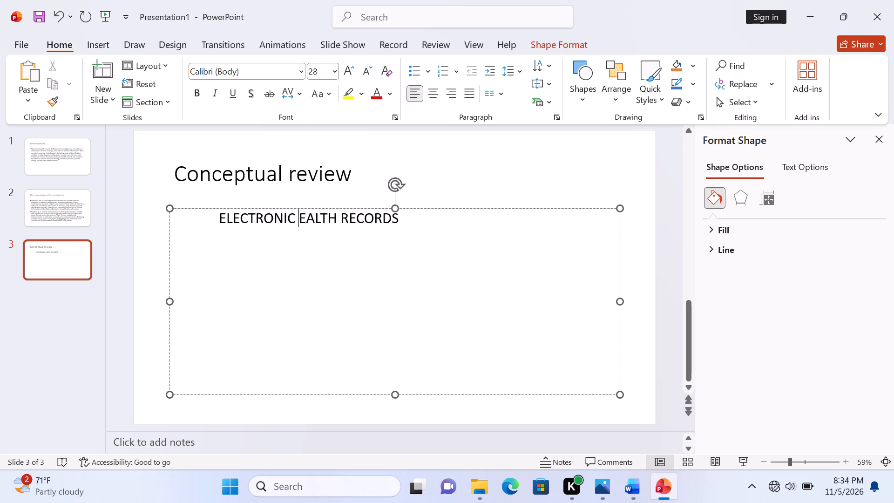
{"action": "left_click", "coordinate": [410, 212]}
{"action": "key", "text": "BackSpace"}
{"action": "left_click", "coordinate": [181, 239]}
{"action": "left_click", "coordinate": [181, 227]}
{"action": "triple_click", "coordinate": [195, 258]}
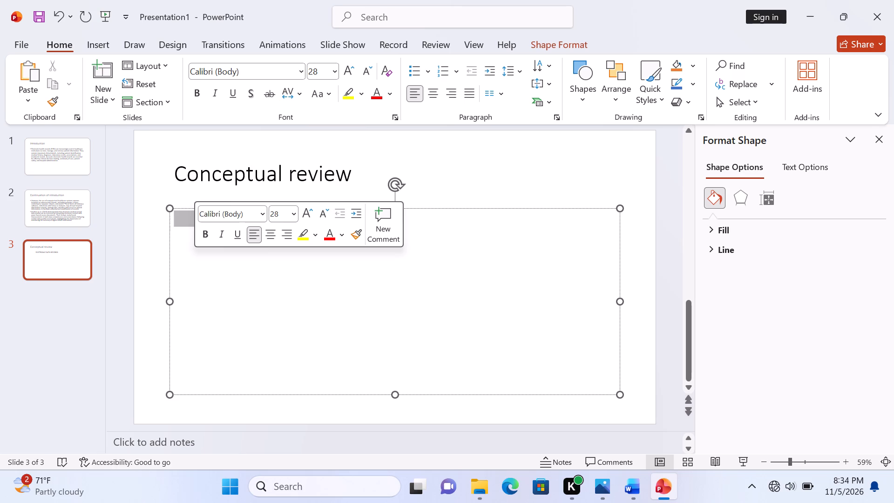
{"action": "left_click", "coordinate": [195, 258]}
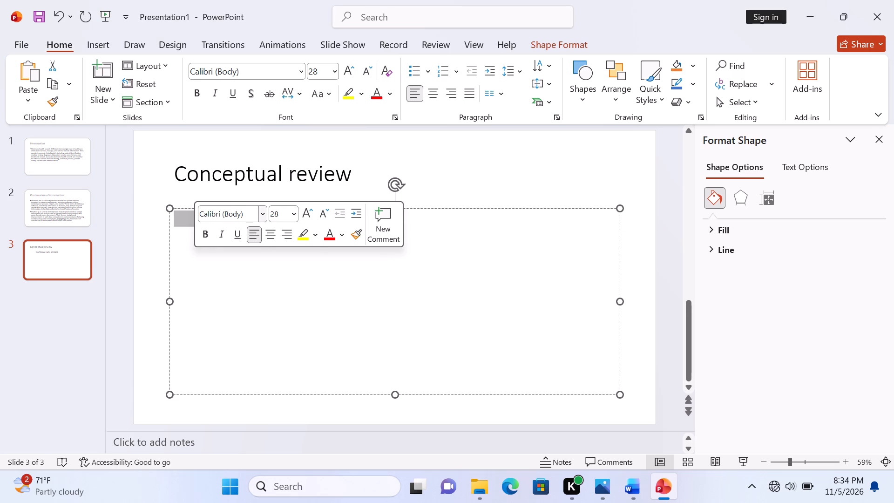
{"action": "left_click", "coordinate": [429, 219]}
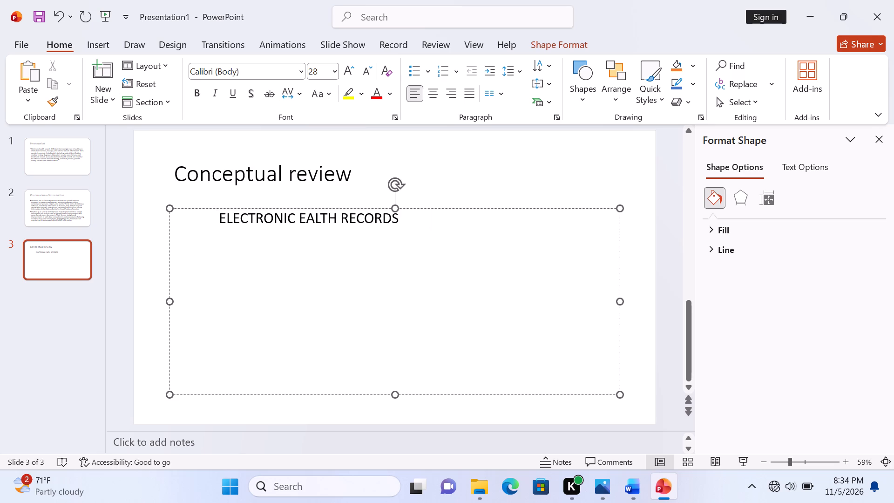
Remove all the leading spaces before ELECTRONIC so the subheading starts at the very beginning of its line.
{"action": "left_click", "coordinate": [217, 216]}
{"action": "key", "text": "BackSpace"}
{"action": "key", "text": "BackSpace"}
{"action": "key", "text": "BackSpace"}
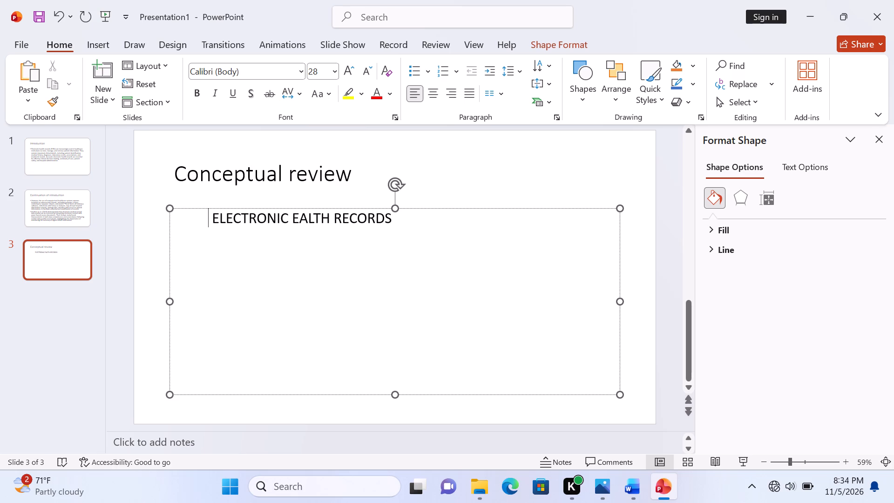
{"action": "key", "text": "BackSpace"}
{"action": "key", "text": "BackSpace"}
{"action": "key", "text": "BackSpace"}
{"action": "key", "text": "BackSpace"}
{"action": "key", "text": "BackSpace"}
{"action": "key", "text": "BackSpace"}
{"action": "key", "text": "BackSpace"}
{"action": "key", "text": "BackSpace"}
{"action": "key", "text": "BackSpace"}
{"action": "key", "text": "BackSpace"}
{"action": "key", "text": "BackSpace"}
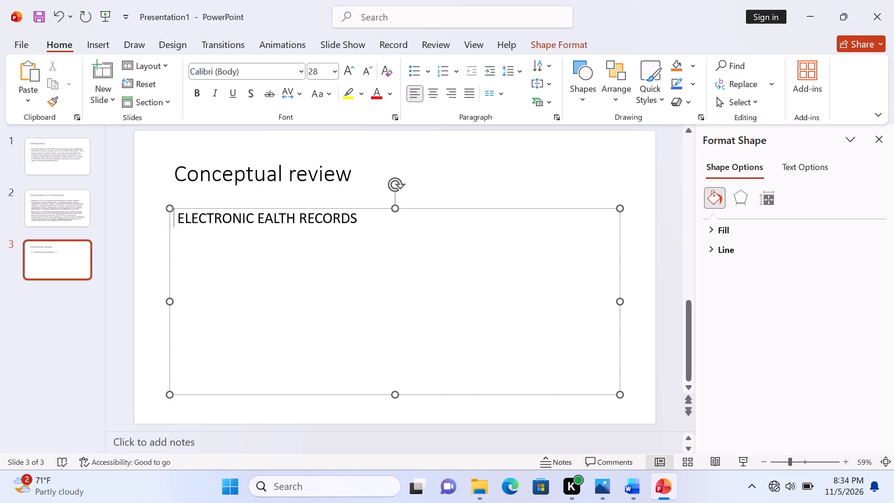
{"action": "key", "text": "BackSpace"}
{"action": "left_click", "coordinate": [178, 217]}
{"action": "key", "text": "BackSpace"}
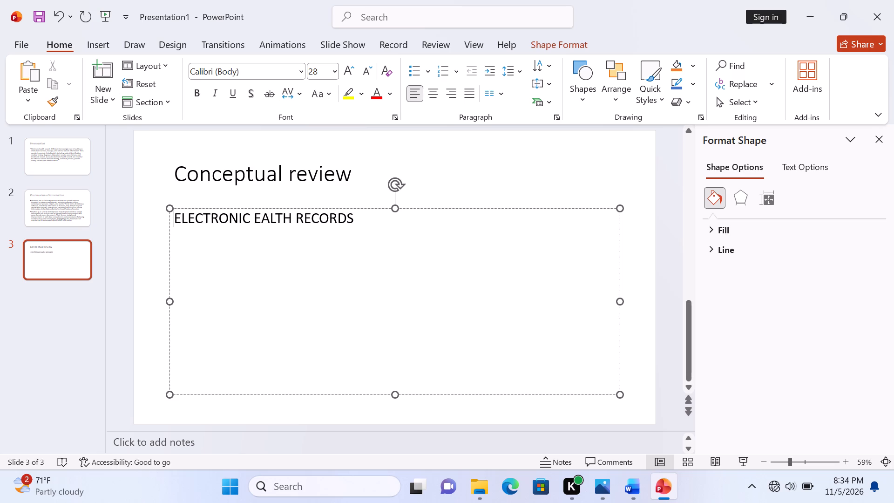
{"action": "key", "text": "BackSpace"}
{"action": "key", "text": "BackSpace"}
{"action": "key", "text": "BackSpace"}
Add twenty more spaces after RECORDS on slide 3's subheading line.
{"action": "left_click", "coordinate": [358, 217]}
{"action": "key", "text": "space"}
{"action": "key", "text": "space"}
{"action": "key", "text": "space"}
{"action": "key", "text": "space"}
{"action": "key", "text": "space"}
{"action": "key", "text": "space"}
{"action": "key", "text": "space"}
{"action": "key", "text": "space"}
{"action": "key", "text": "space"}
{"action": "key", "text": "space"}
{"action": "key", "text": "space"}
{"action": "key", "text": "space"}
{"action": "key", "text": "space"}
{"action": "key", "text": "space"}
{"action": "key", "text": "space"}
{"action": "key", "text": "space"}
{"action": "key", "text": "space"}
{"action": "key", "text": "space"}
{"action": "key", "text": "space"}
{"action": "key", "text": "space"}
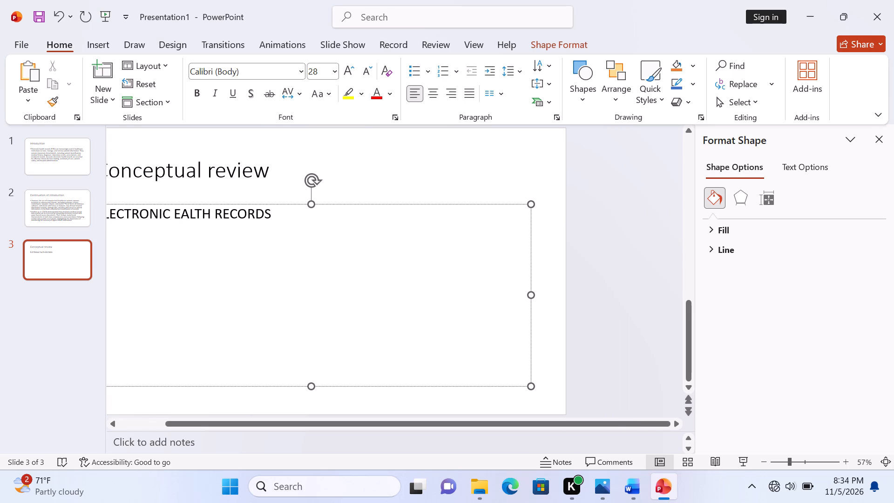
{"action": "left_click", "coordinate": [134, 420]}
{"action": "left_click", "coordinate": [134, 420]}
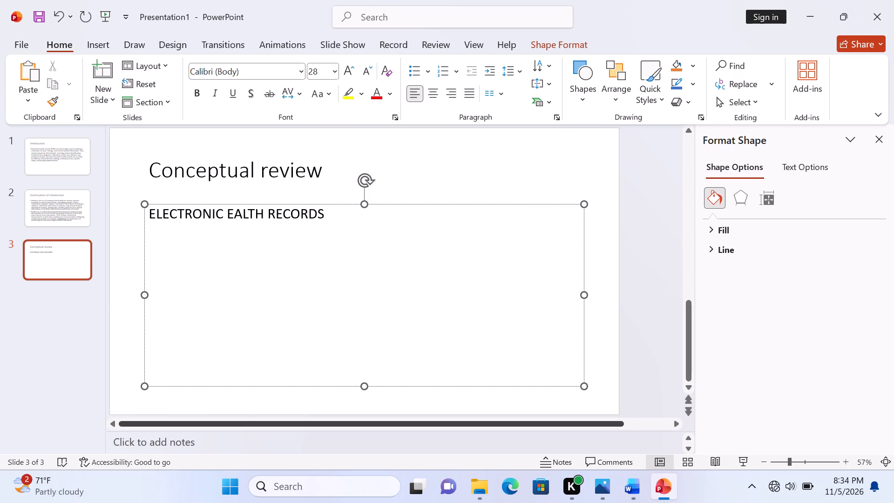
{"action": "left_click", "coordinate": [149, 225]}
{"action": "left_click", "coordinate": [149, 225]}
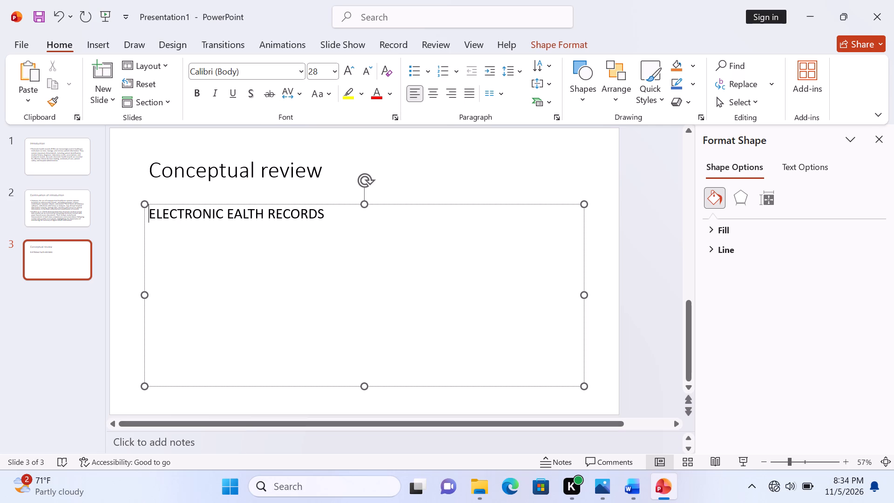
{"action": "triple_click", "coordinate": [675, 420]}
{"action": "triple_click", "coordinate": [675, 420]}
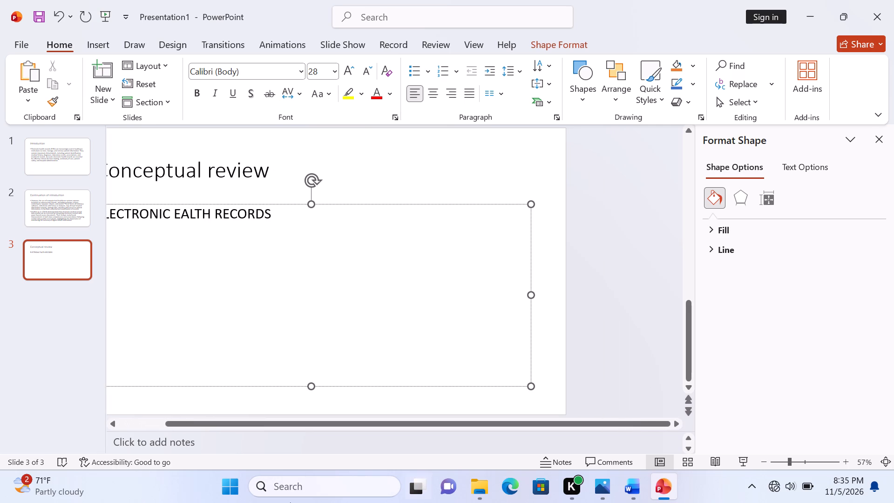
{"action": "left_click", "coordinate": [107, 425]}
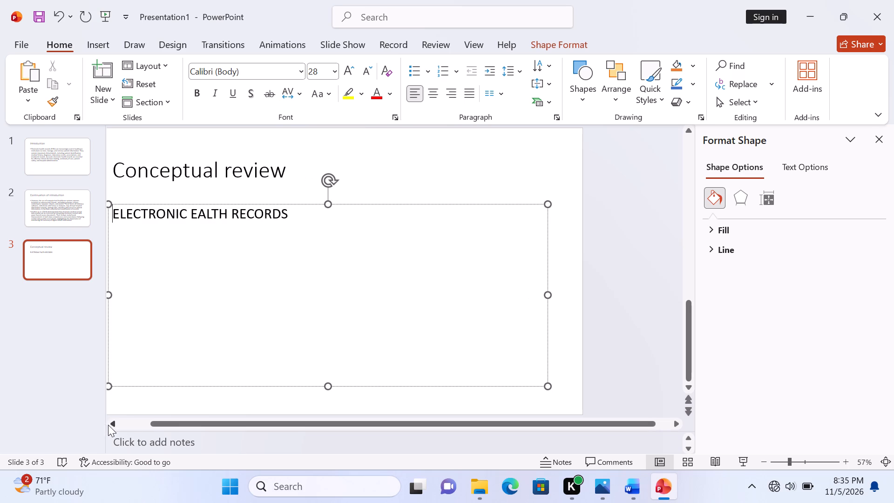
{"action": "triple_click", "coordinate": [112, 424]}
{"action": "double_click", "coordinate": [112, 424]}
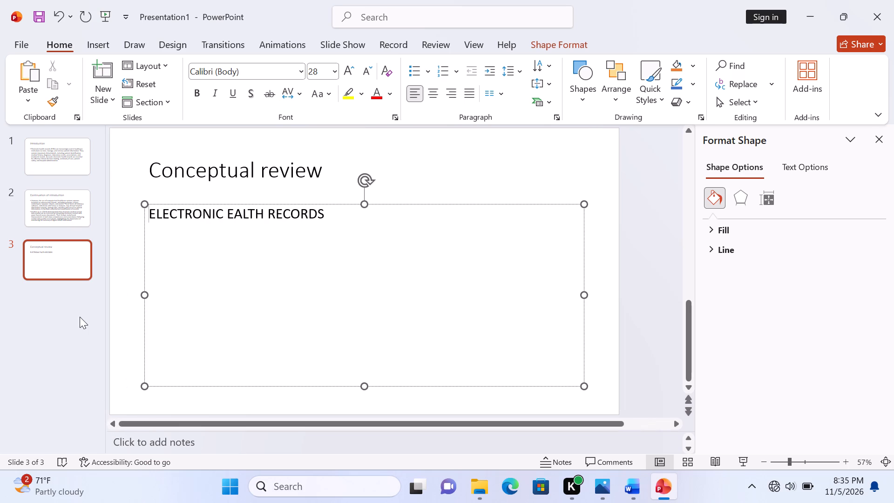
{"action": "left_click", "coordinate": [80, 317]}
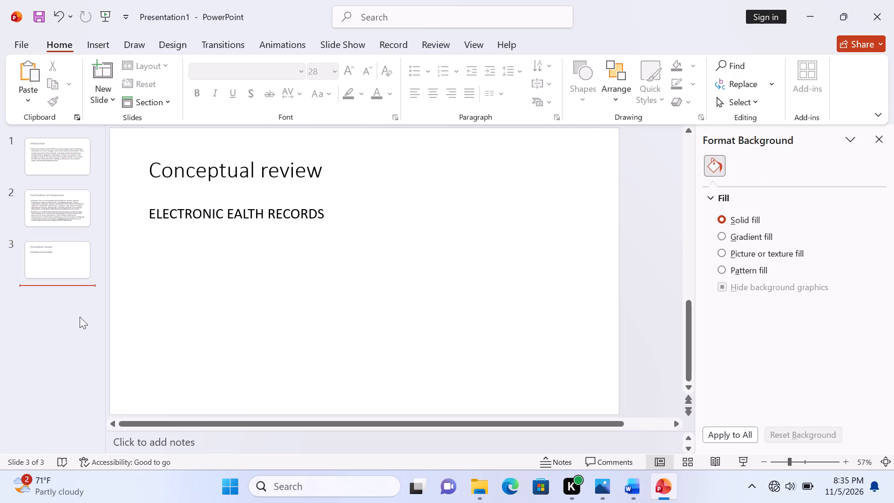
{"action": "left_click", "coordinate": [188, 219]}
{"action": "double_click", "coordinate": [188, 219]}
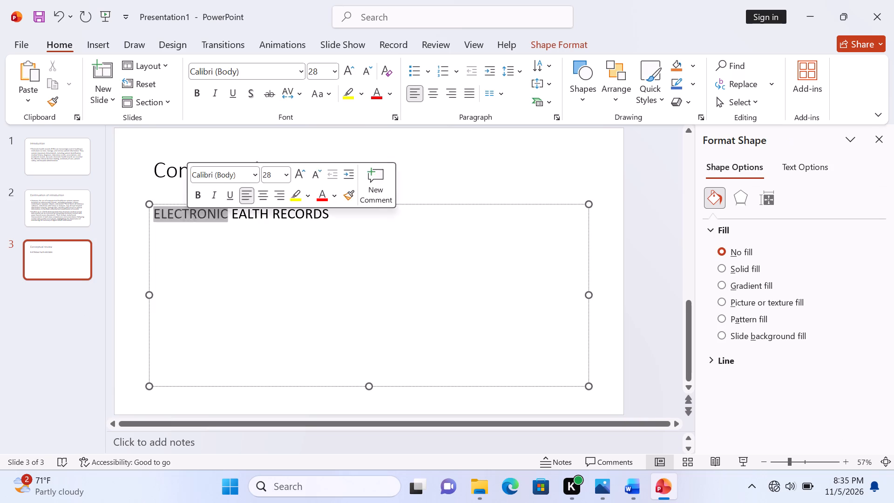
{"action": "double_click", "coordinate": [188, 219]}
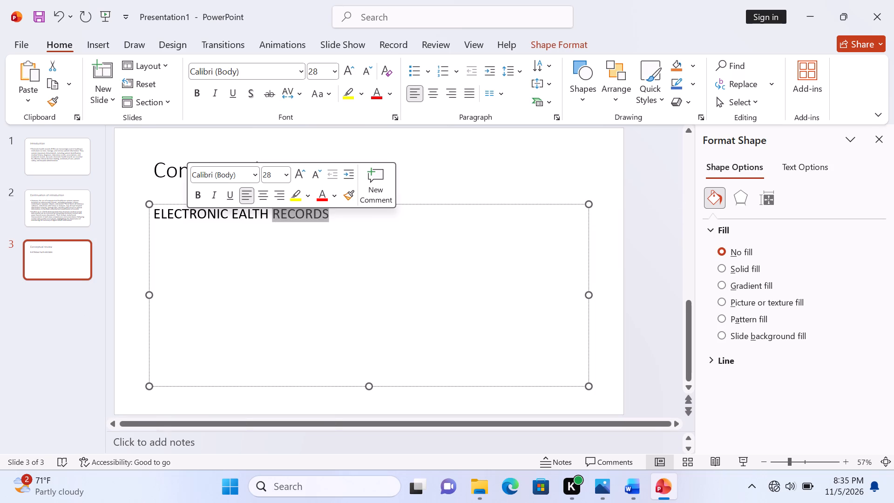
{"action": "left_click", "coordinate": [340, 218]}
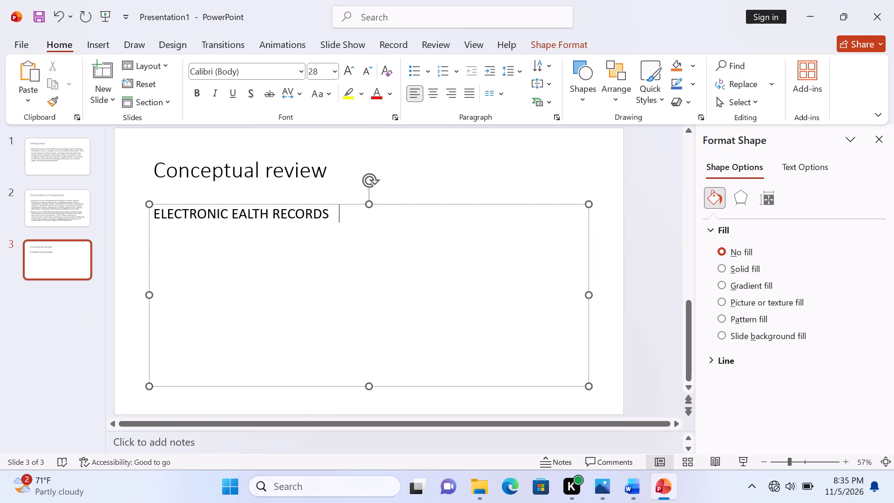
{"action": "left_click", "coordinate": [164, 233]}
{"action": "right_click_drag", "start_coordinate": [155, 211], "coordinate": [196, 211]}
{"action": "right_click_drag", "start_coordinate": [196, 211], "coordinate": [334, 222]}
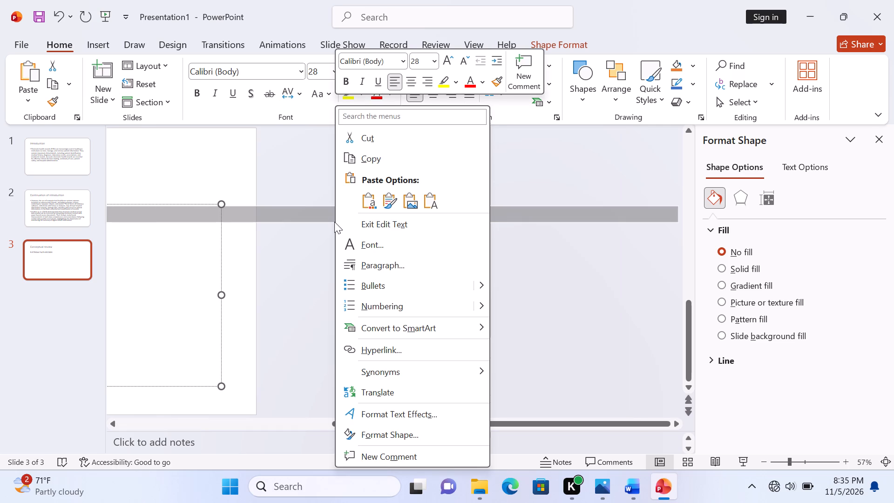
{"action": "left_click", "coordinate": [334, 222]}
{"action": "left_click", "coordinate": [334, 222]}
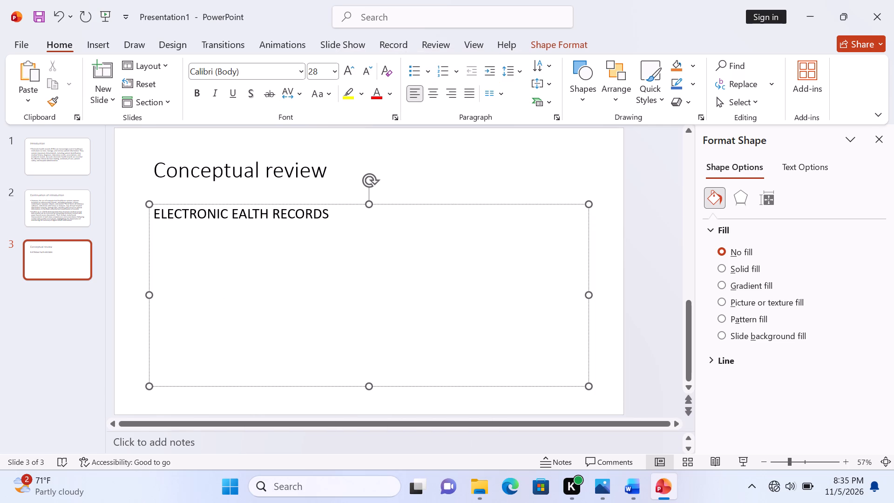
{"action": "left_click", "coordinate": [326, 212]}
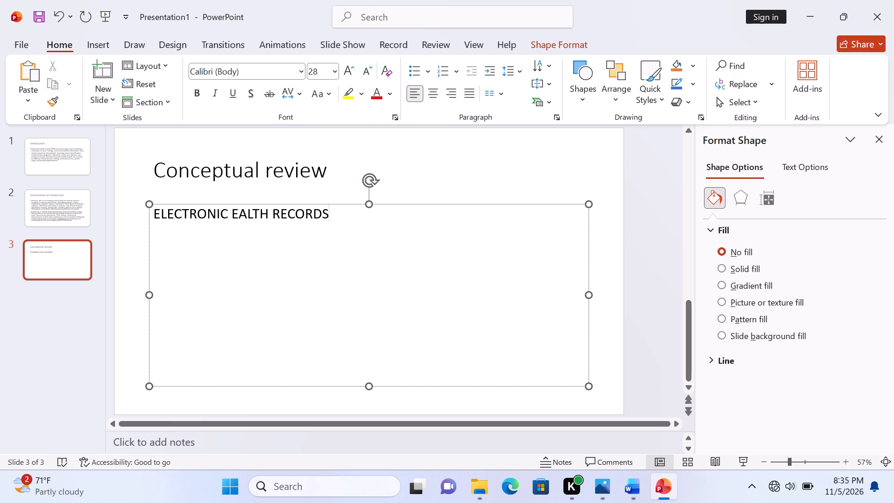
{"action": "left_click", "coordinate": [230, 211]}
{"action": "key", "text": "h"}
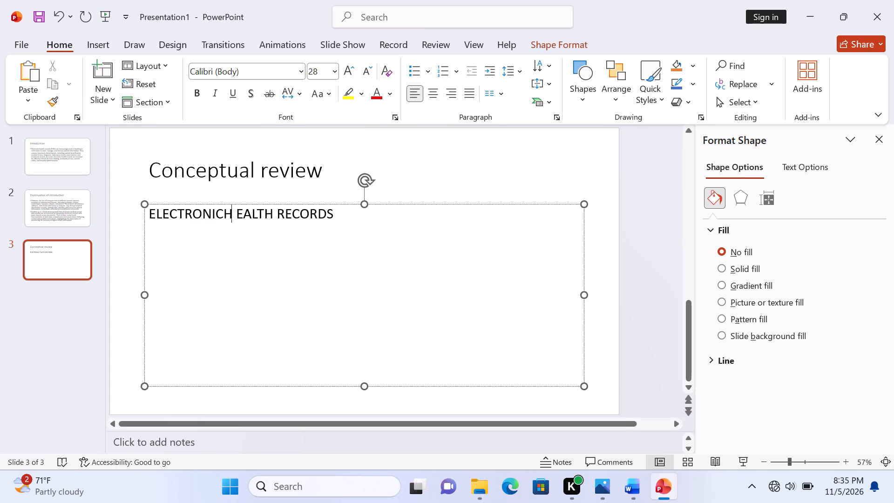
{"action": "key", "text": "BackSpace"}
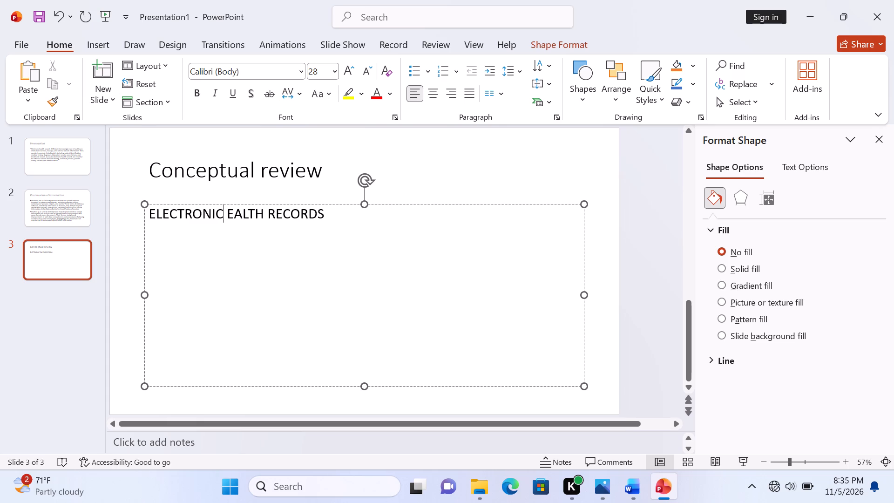
Insert three extra spaces and the missing H before EALTH in slide 3's subheading to spell HEALTH.
{"action": "left_click", "coordinate": [226, 212]}
{"action": "key", "text": "space"}
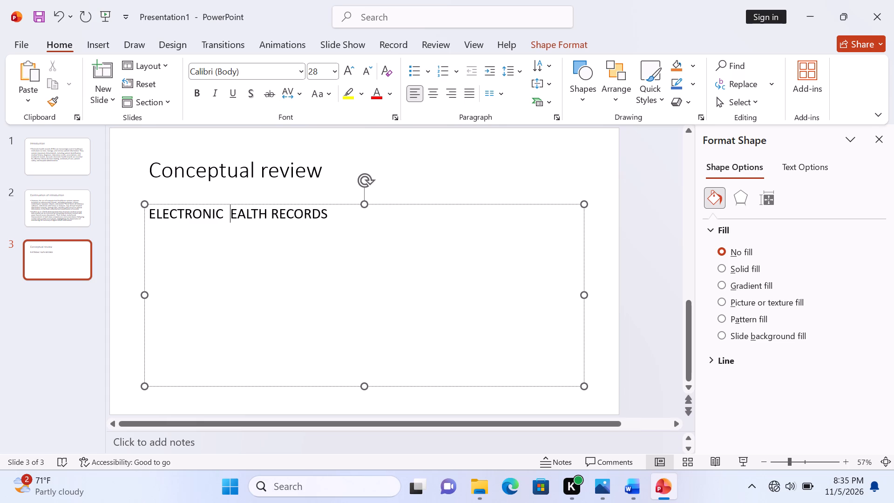
{"action": "key", "text": "space"}
{"action": "key", "text": "space"}
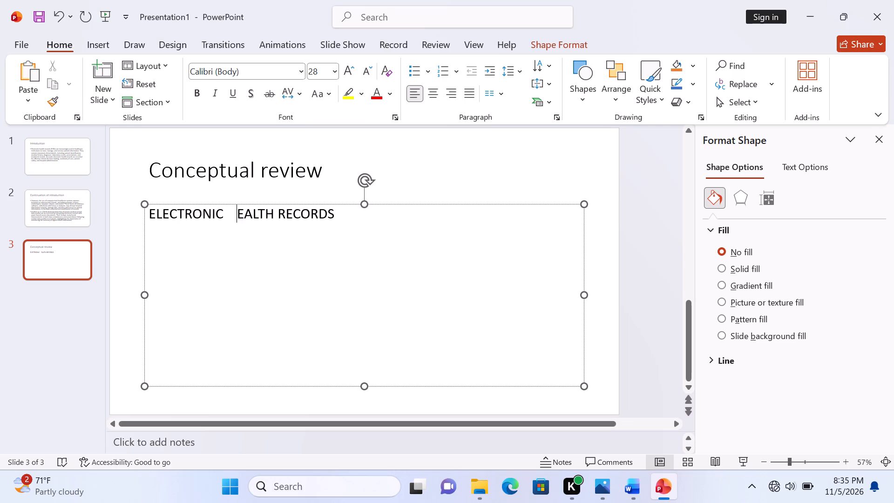
{"action": "key", "text": "h"}
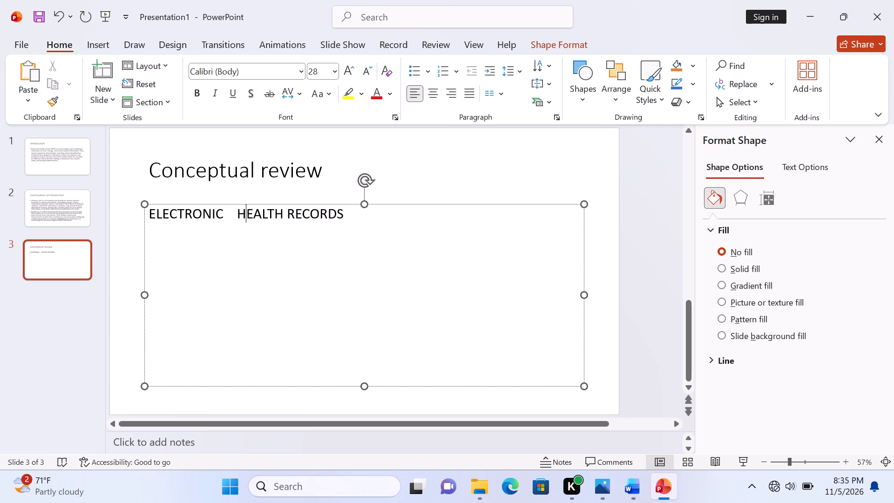
Reduce the gap between ELECTRONIC and HEALTH in slide 3's subheading to a single space.
{"action": "left_click", "coordinate": [184, 231]}
{"action": "left_click", "coordinate": [184, 231]}
{"action": "left_click", "coordinate": [184, 231]}
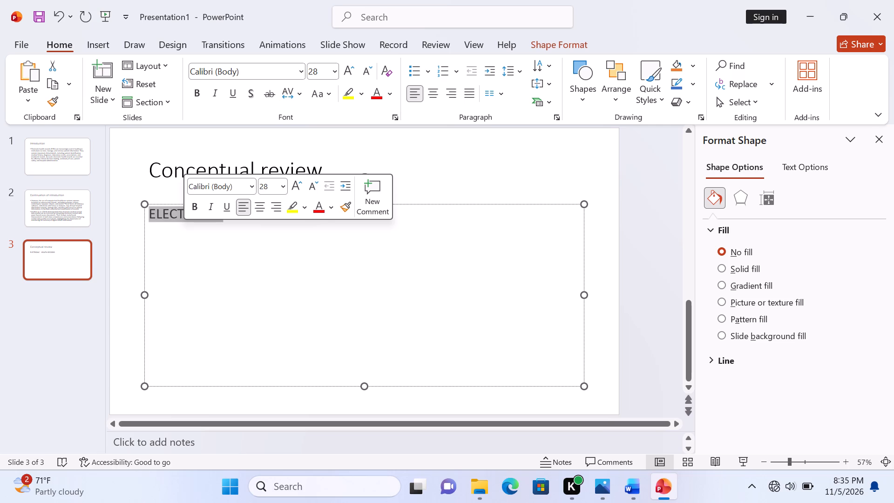
{"action": "left_click", "coordinate": [184, 231]}
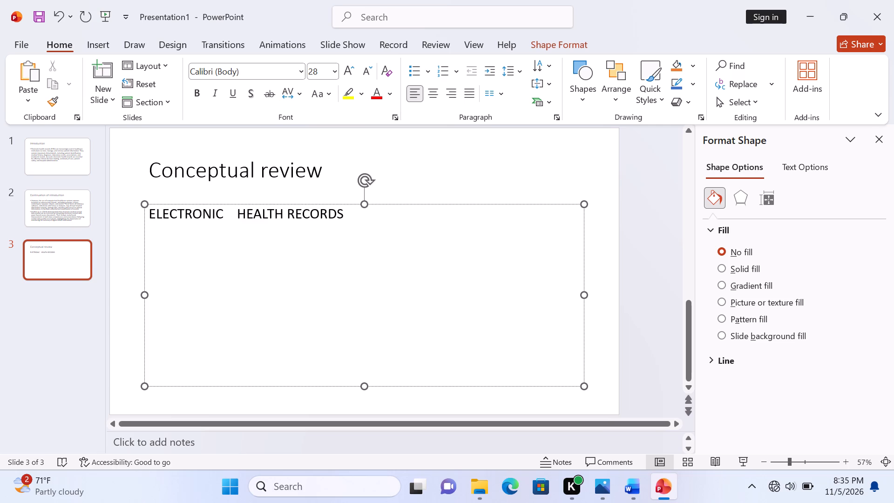
{"action": "left_click", "coordinate": [233, 213]}
{"action": "key", "text": "space"}
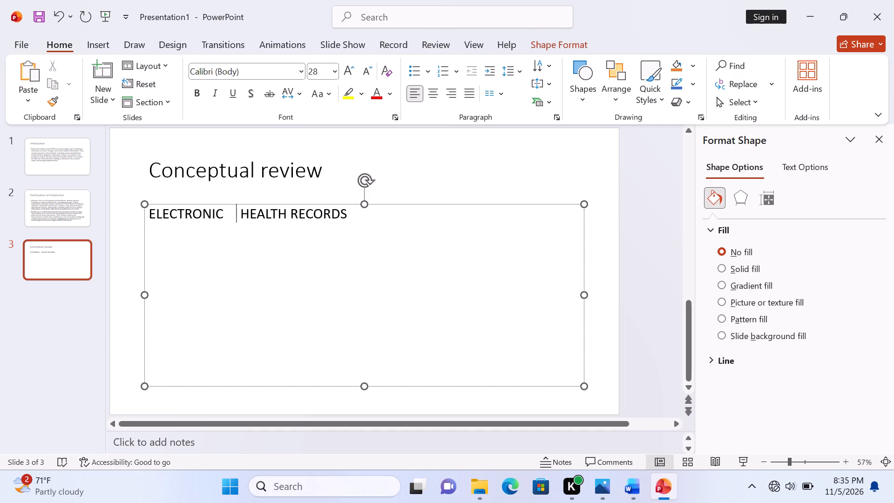
{"action": "key", "text": "space"}
{"action": "key", "text": "BackSpace"}
{"action": "key", "text": "BackSpace"}
{"action": "key", "text": "BackSpace"}
{"action": "key", "text": "BackSpace"}
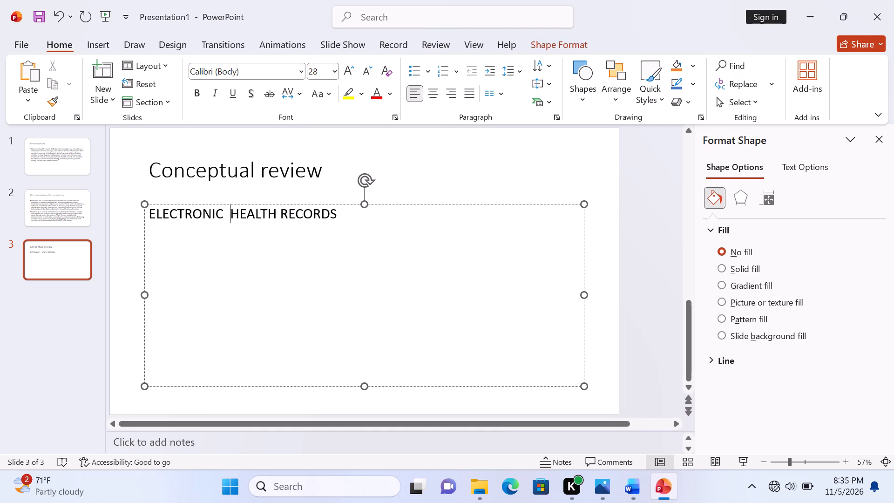
{"action": "key", "text": "BackSpace"}
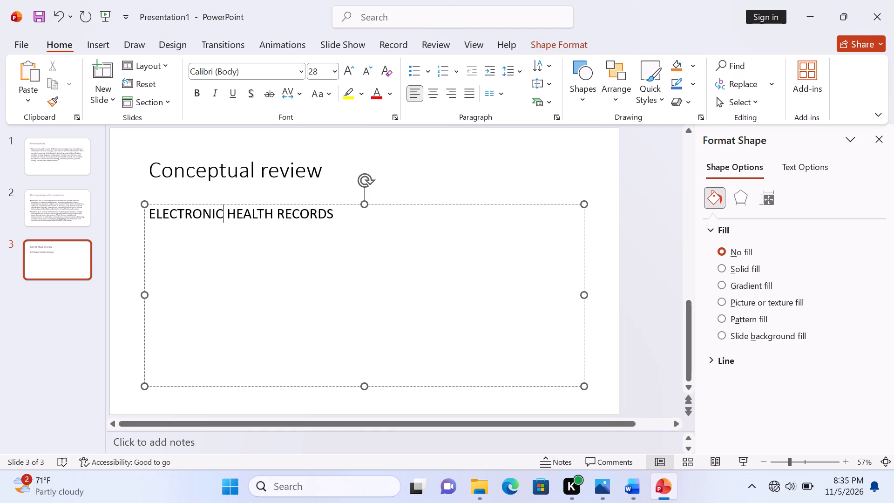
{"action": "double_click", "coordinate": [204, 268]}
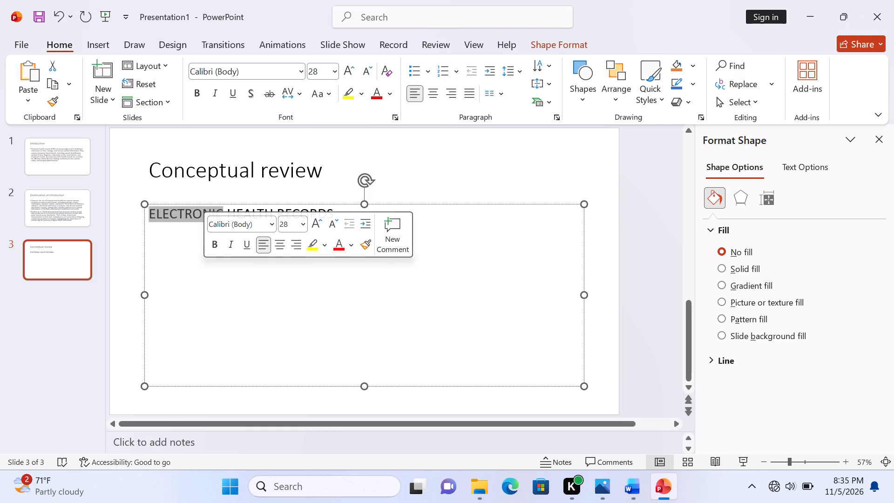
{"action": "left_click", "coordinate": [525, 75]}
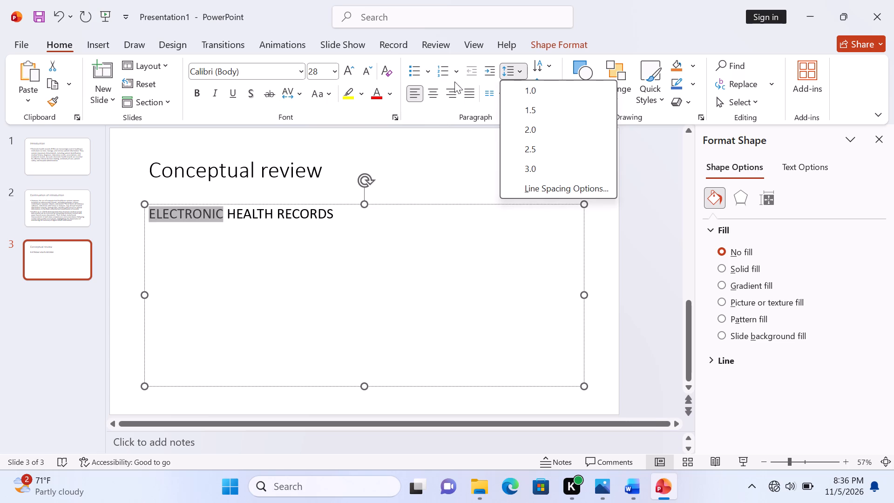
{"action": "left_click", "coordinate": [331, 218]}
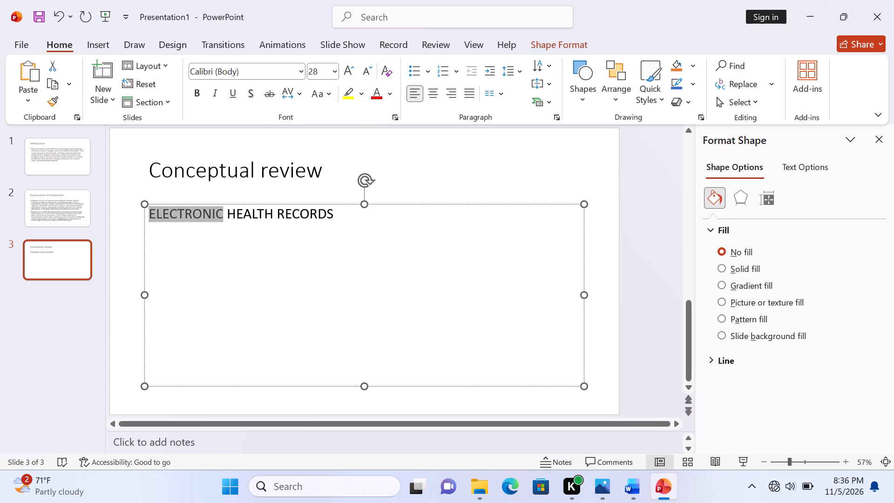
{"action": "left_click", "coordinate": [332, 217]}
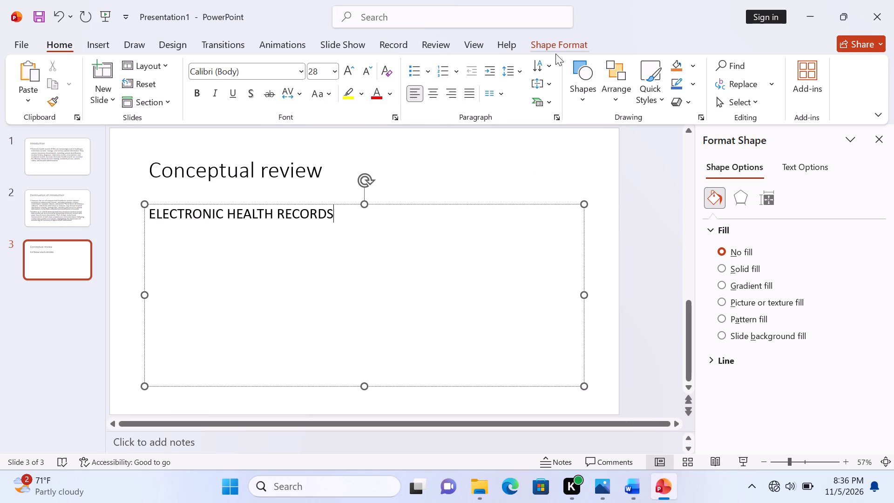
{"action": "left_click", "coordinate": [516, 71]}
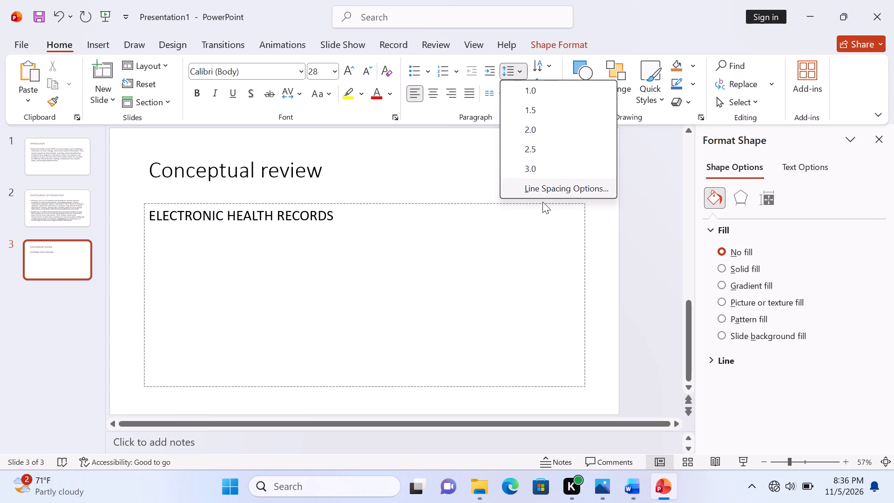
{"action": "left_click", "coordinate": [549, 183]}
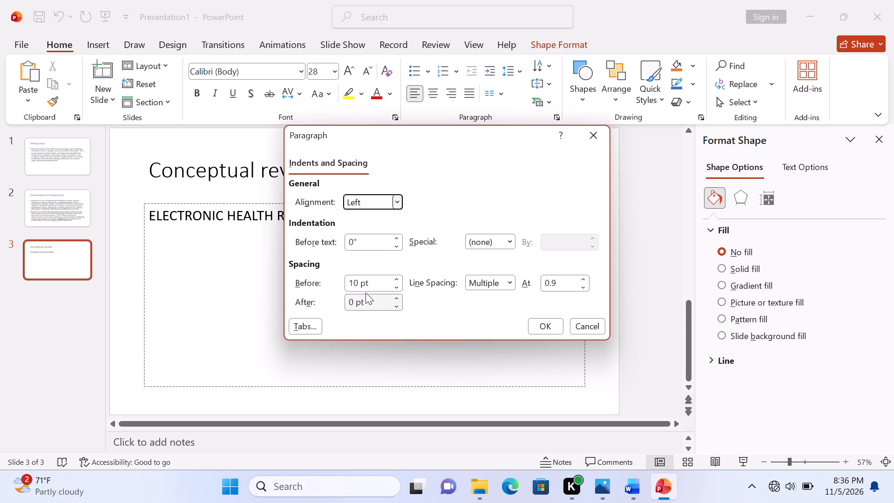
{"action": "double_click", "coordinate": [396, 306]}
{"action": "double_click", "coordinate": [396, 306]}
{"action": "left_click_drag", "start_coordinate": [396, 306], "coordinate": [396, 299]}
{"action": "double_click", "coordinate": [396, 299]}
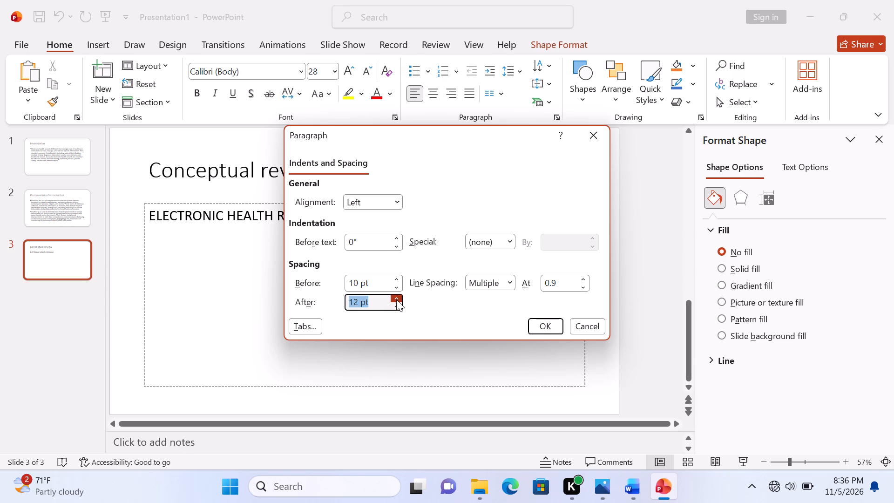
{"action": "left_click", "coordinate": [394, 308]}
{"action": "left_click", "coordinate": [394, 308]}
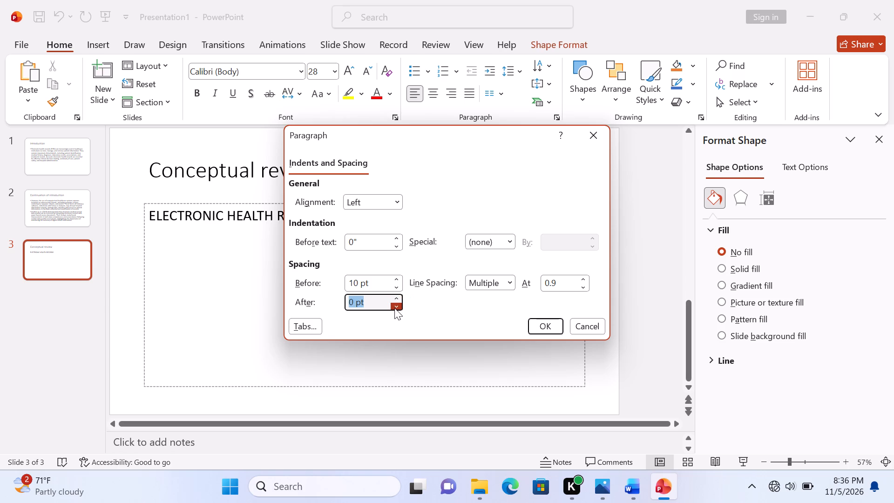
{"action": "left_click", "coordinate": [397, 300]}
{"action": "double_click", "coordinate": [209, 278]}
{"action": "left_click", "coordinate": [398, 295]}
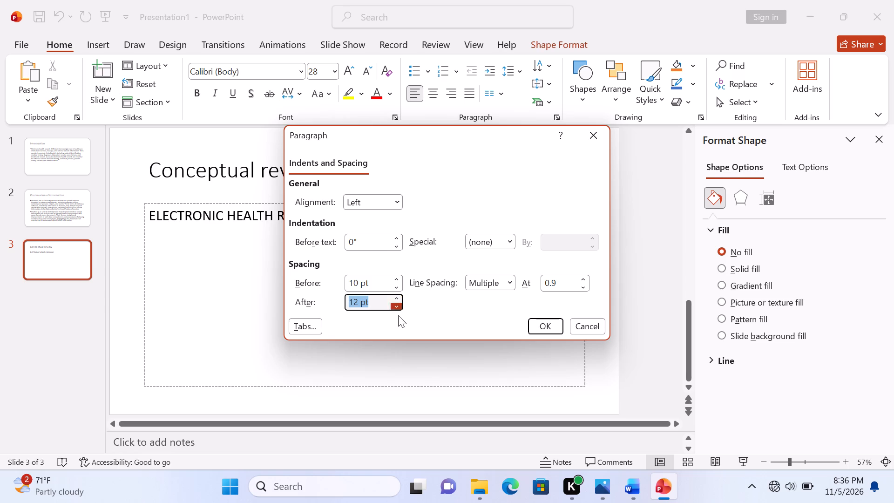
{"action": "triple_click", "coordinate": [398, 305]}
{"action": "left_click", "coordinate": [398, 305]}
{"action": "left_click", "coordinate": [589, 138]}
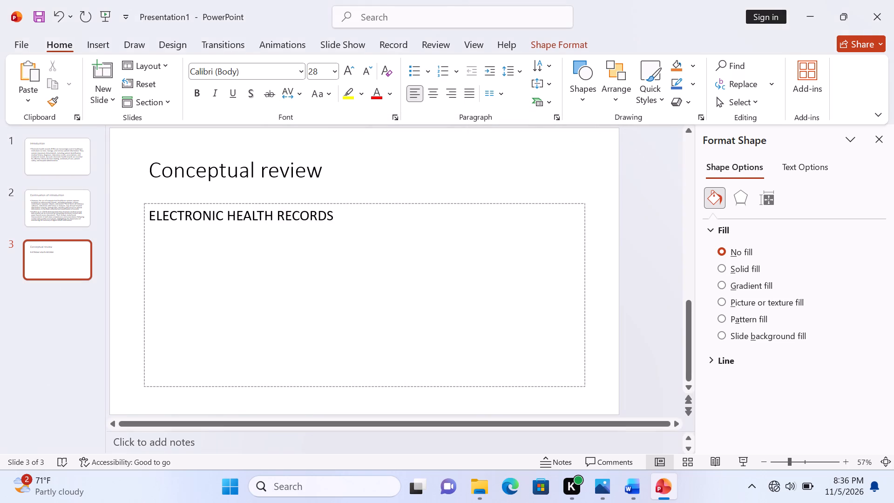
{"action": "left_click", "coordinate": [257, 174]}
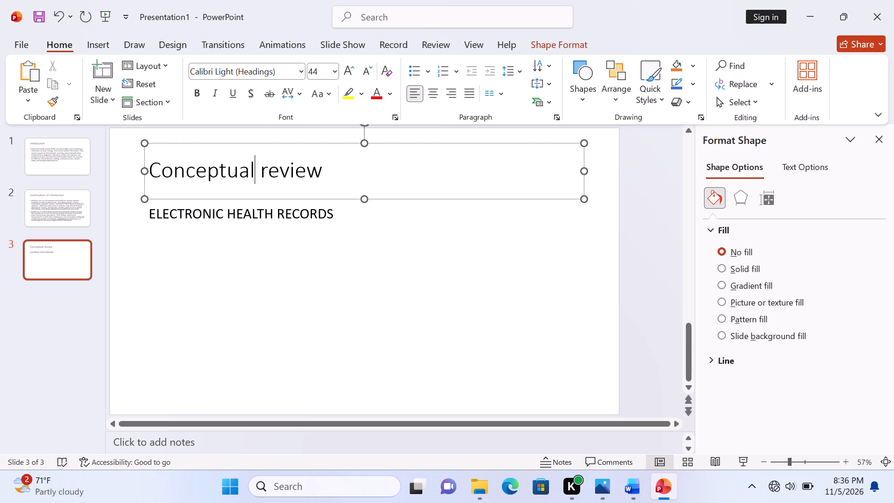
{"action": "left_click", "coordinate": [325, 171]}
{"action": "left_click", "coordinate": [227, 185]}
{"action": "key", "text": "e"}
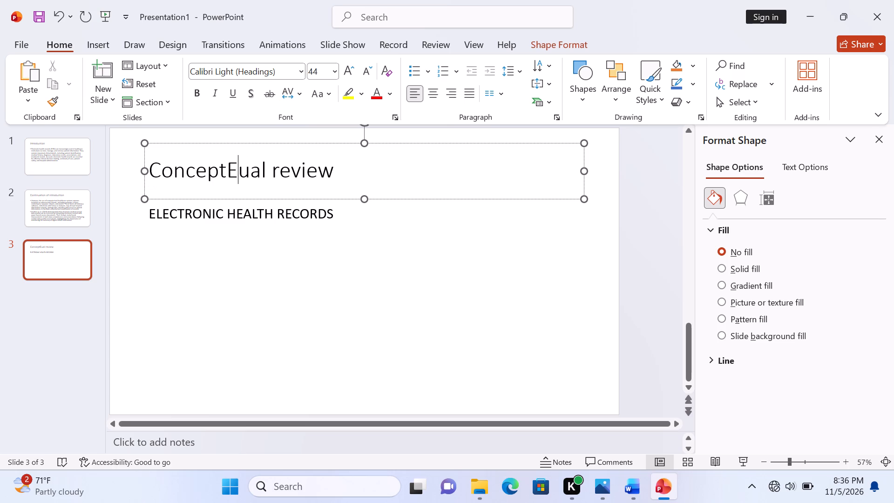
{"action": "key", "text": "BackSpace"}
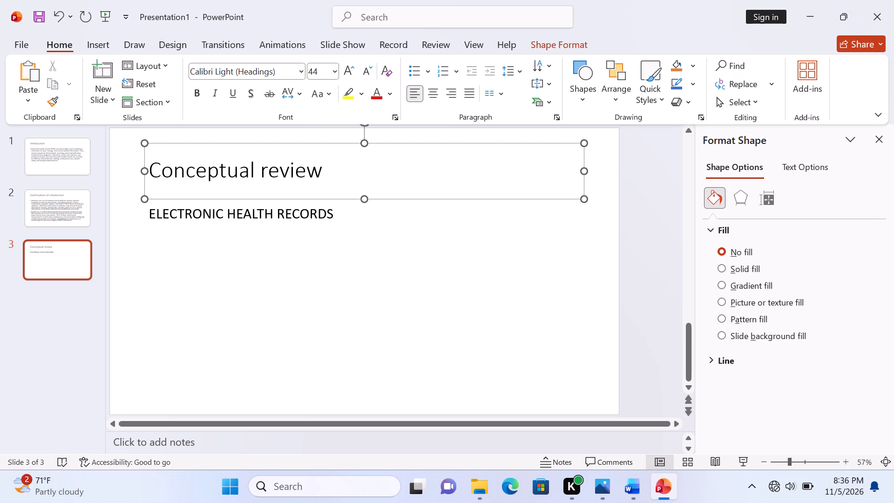
Insert nine tabs after RECORDS on slide 3's subheading line.
{"action": "left_click", "coordinate": [237, 280]}
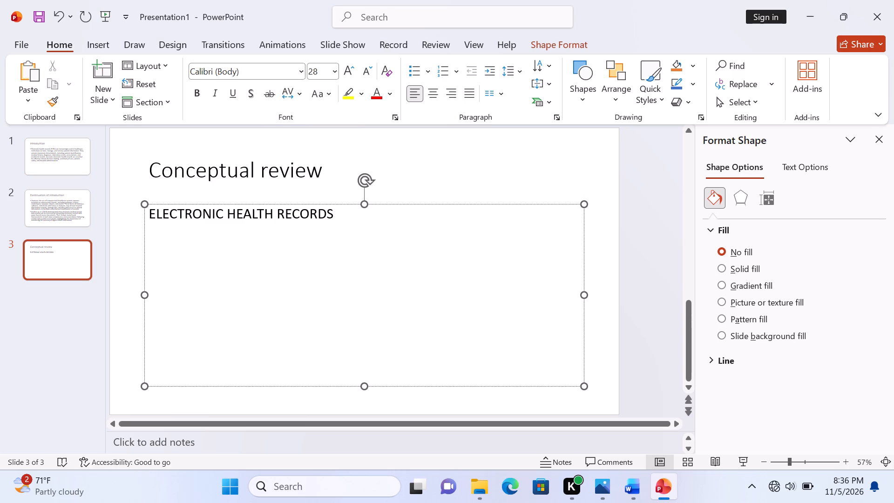
{"action": "left_click", "coordinate": [218, 252]}
{"action": "left_click", "coordinate": [147, 235]}
{"action": "left_click", "coordinate": [333, 211]}
{"action": "key", "text": "Tab"}
{"action": "key", "text": "Tab"}
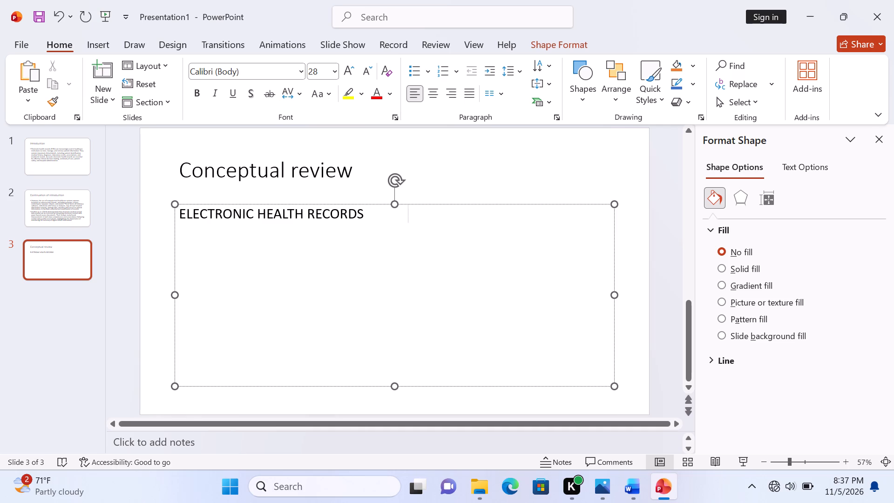
{"action": "key", "text": "Tab"}
{"action": "key", "text": "Tab"}
{"action": "key", "text": "Tab"}
{"action": "key", "text": "Tab"}
{"action": "key", "text": "Tab"}
{"action": "key", "text": "Tab"}
{"action": "key", "text": "Tab"}
Trim the tabs after RECORDS to eight, ending one tab stop into the line below the subheading.
{"action": "key", "text": "BackSpace"}
{"action": "key", "text": "BackSpace"}
{"action": "key", "text": "BackSpace"}
{"action": "key", "text": "Tab"}
{"action": "key", "text": "Tab"}
{"action": "key", "text": "BackSpace"}
{"action": "key", "text": "Tab"}
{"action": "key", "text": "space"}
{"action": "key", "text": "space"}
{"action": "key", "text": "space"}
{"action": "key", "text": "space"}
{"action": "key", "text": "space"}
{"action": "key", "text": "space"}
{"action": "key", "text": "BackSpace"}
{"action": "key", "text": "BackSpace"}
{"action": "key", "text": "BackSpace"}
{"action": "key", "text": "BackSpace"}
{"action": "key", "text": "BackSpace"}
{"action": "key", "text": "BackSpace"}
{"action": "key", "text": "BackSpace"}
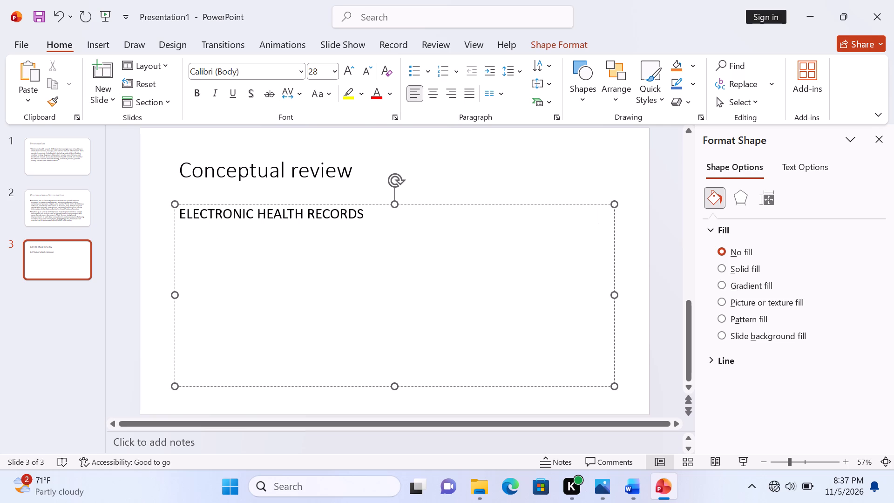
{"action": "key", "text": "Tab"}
Delete the ELECTRONIC HEALTH RECORDS text from slide 3's content box.
{"action": "left_click", "coordinate": [364, 216]}
{"action": "key", "text": "BackSpace"}
{"action": "key", "text": "BackSpace"}
{"action": "key", "text": "BackSpace"}
{"action": "key", "text": "BackSpace"}
{"action": "key", "text": "BackSpace"}
{"action": "key", "text": "BackSpace"}
{"action": "key", "text": "BackSpace"}
{"action": "key", "text": "BackSpace"}
{"action": "key", "text": "BackSpace"}
{"action": "key", "text": "BackSpace"}
{"action": "key", "text": "BackSpace"}
{"action": "key", "text": "BackSpace"}
{"action": "key", "text": "BackSpace"}
{"action": "key", "text": "BackSpace"}
{"action": "key", "text": "BackSpace"}
{"action": "key", "text": "BackSpace"}
{"action": "key", "text": "BackSpace"}
{"action": "key", "text": "BackSpace"}
{"action": "key", "text": "BackSpace"}
{"action": "key", "text": "BackSpace"}
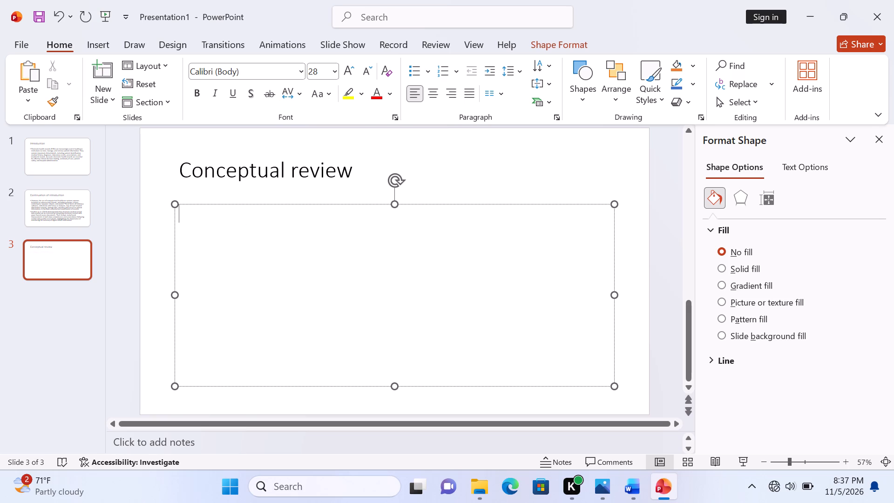
Enter ELECTRONIC HEALTH RECORDS in capitals, indented by one tab, as slide 3's subheading.
{"action": "key", "text": "Tab"}
{"action": "key", "text": "e"}
{"action": "key", "text": "BackSpace"}
{"action": "key", "text": "e"}
{"action": "type", "text": "LECTR"}
{"action": "type", "text": "ONIC HEALTH RECORDS"}
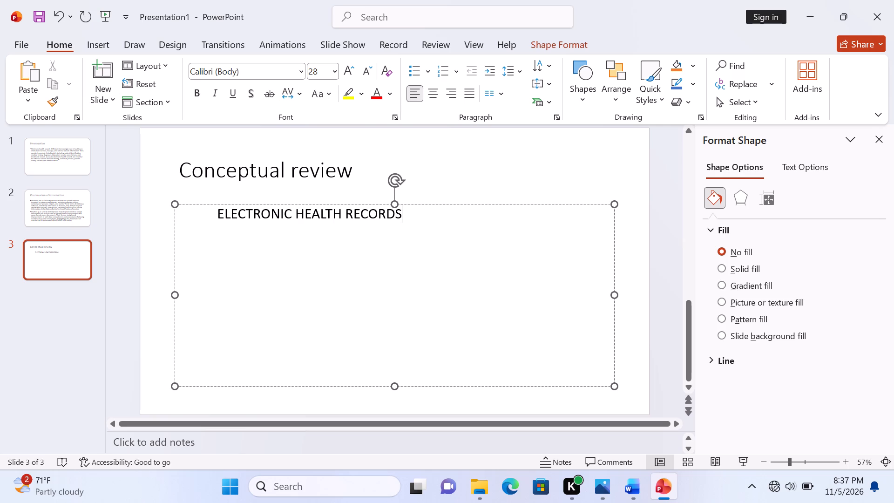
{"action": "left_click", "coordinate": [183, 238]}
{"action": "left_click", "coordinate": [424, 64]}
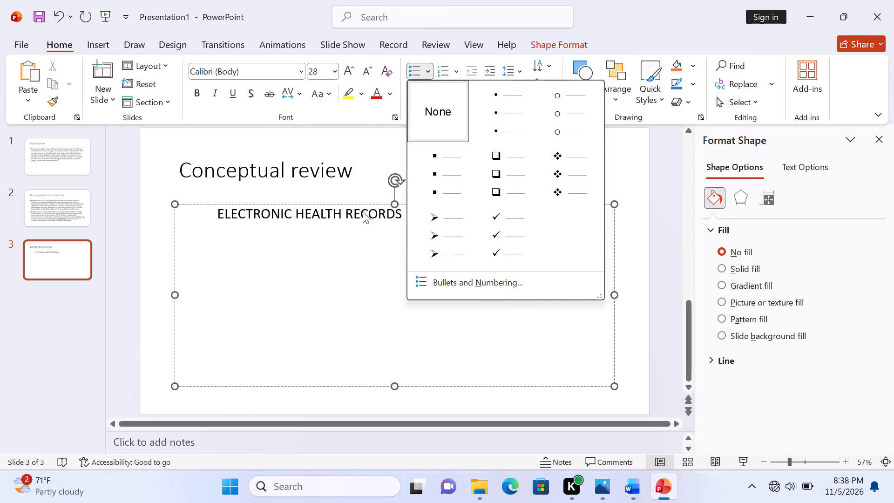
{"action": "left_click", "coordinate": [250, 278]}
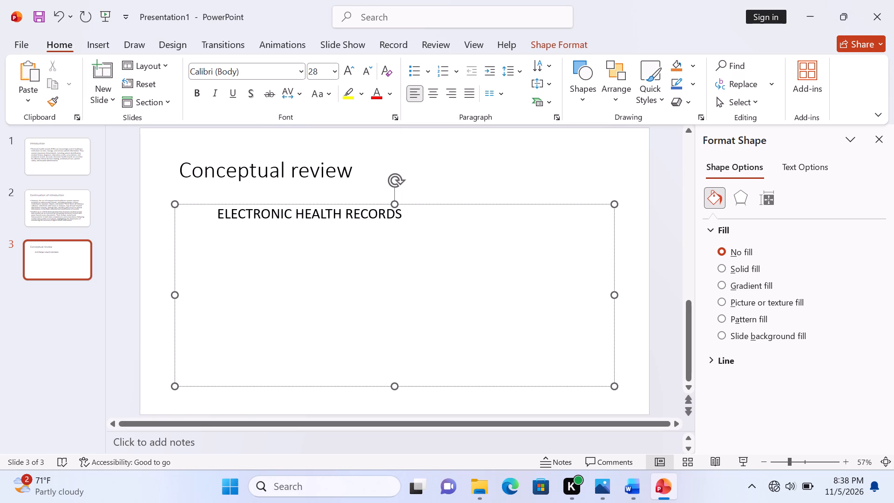
Insert seven spaces in the blank text below slide 3's subheading.
{"action": "key", "text": "space"}
{"action": "key", "text": "space"}
{"action": "key", "text": "space"}
{"action": "key", "text": "space"}
{"action": "key", "text": "space"}
{"action": "key", "text": "space"}
{"action": "key", "text": "space"}
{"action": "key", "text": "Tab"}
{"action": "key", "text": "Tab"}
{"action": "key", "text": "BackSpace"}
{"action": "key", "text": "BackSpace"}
Bold and underline the ELECTRONIC HEALTH RECORDS subheading together with the blank text that follows it.
{"action": "left_click", "coordinate": [215, 210]}
{"action": "right_click_drag", "start_coordinate": [218, 213], "coordinate": [220, 213]}
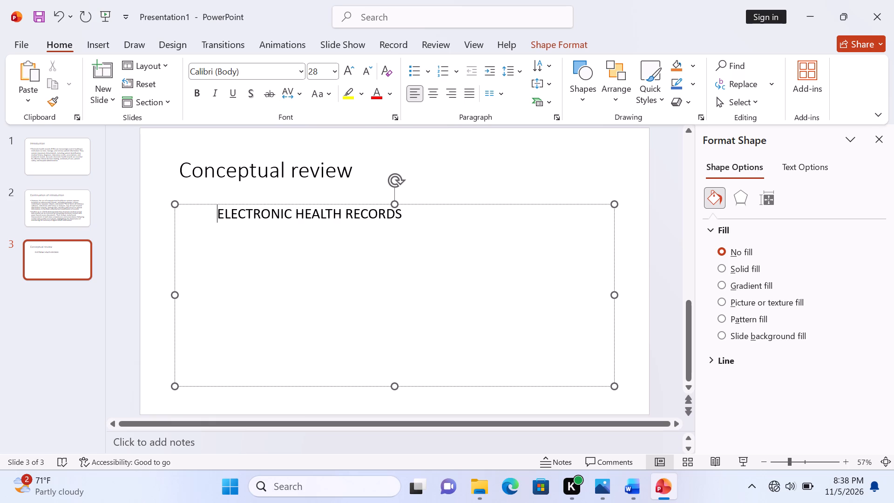
{"action": "right_click_drag", "start_coordinate": [220, 213], "coordinate": [226, 264]}
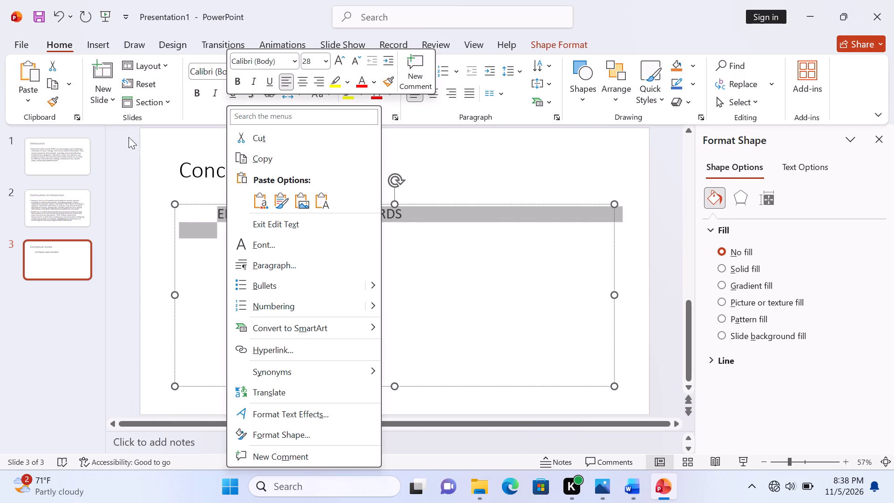
{"action": "left_click", "coordinate": [199, 95]}
{"action": "left_click", "coordinate": [234, 93]}
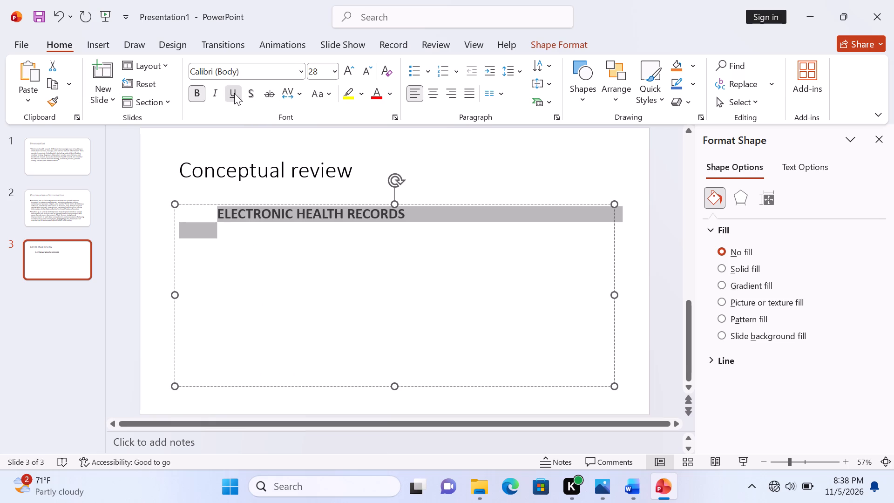
{"action": "left_click", "coordinate": [244, 259]}
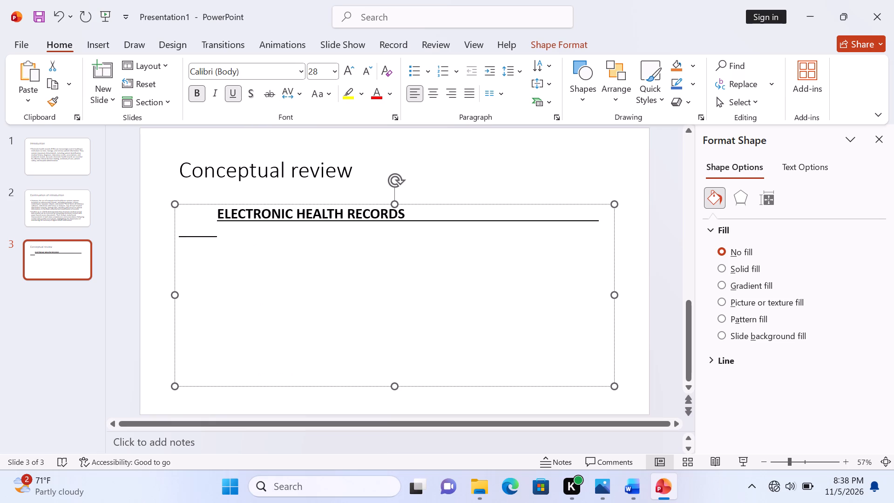
Delete the underlined indent on the line below the subheading and the five blank characters before it.
{"action": "left_click", "coordinate": [223, 236]}
{"action": "key", "text": "BackSpace"}
{"action": "key", "text": "BackSpace"}
{"action": "key", "text": "BackSpace"}
{"action": "key", "text": "BackSpace"}
{"action": "key", "text": "BackSpace"}
{"action": "key", "text": "BackSpace"}
Add four spaces at the end of the blank text following the subheading.
{"action": "key", "text": "space"}
{"action": "key", "text": "space"}
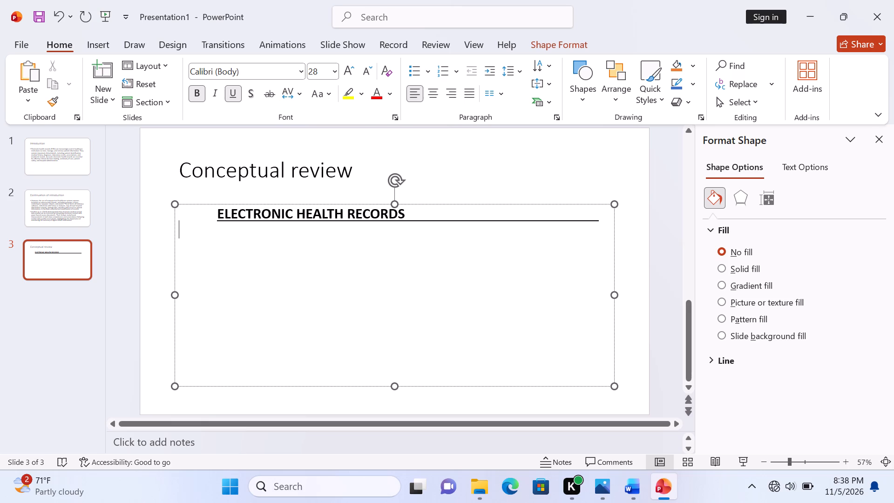
{"action": "key", "text": "space"}
{"action": "key", "text": "space"}
{"action": "key", "text": "space"}
{"action": "key", "text": "BackSpace"}
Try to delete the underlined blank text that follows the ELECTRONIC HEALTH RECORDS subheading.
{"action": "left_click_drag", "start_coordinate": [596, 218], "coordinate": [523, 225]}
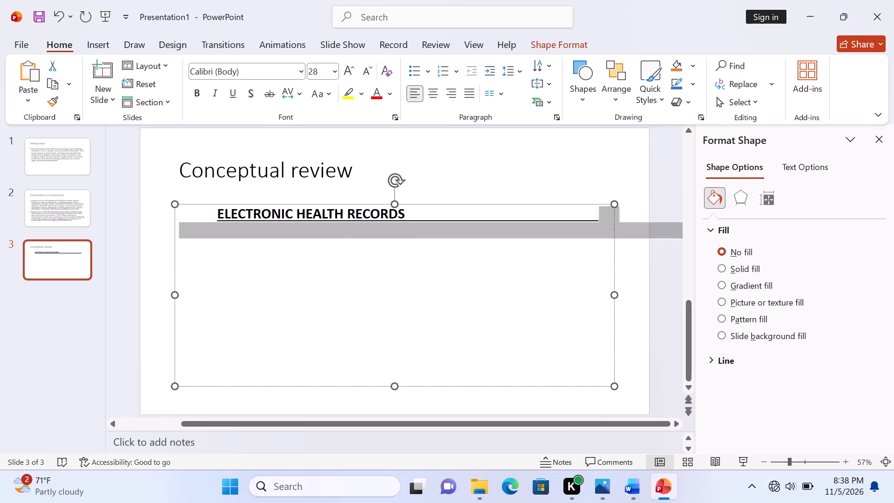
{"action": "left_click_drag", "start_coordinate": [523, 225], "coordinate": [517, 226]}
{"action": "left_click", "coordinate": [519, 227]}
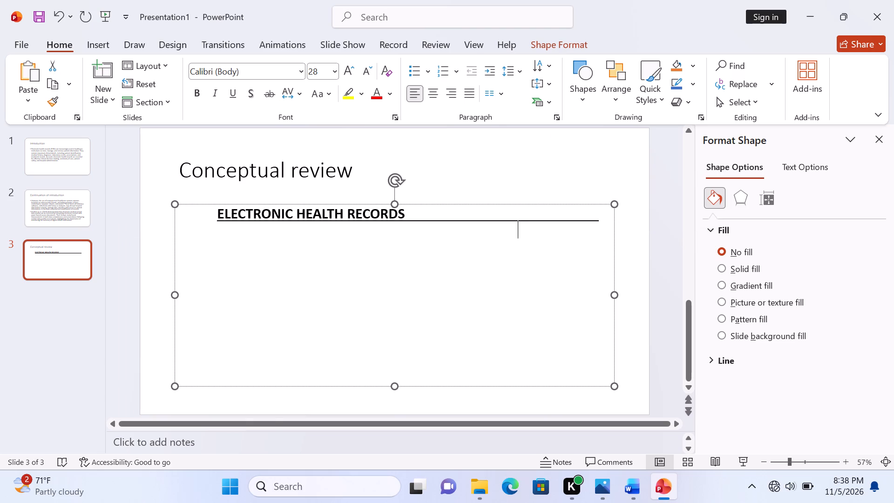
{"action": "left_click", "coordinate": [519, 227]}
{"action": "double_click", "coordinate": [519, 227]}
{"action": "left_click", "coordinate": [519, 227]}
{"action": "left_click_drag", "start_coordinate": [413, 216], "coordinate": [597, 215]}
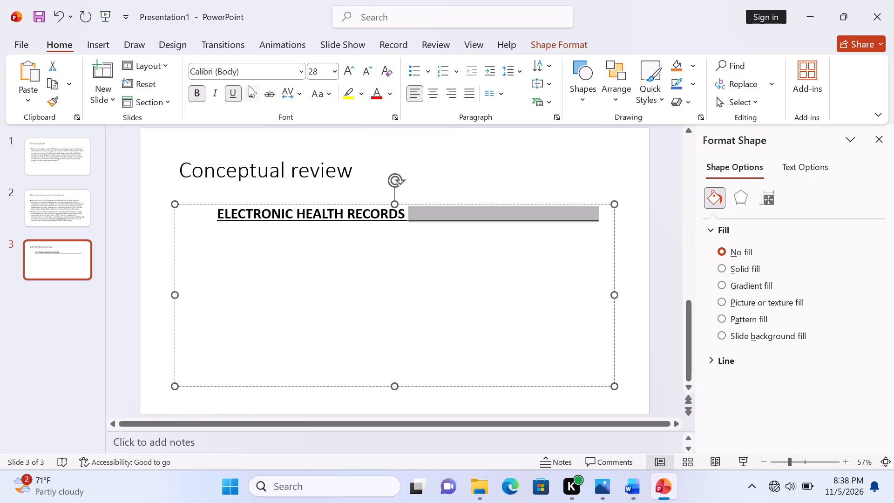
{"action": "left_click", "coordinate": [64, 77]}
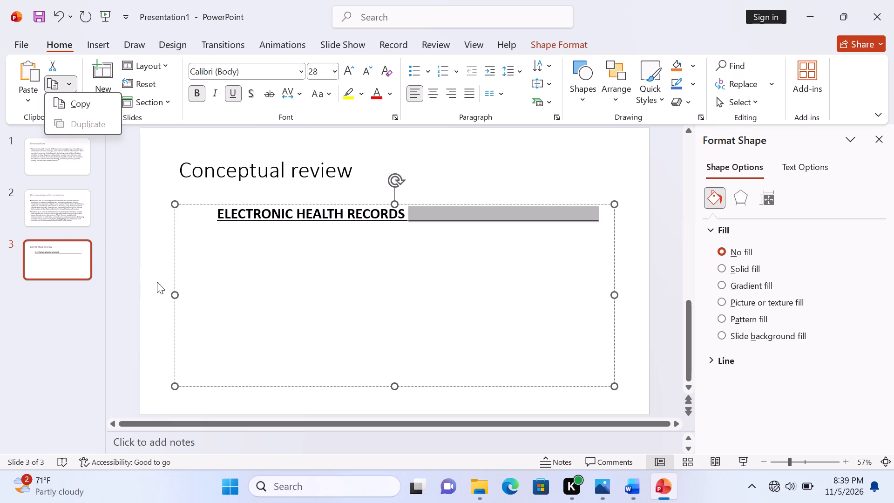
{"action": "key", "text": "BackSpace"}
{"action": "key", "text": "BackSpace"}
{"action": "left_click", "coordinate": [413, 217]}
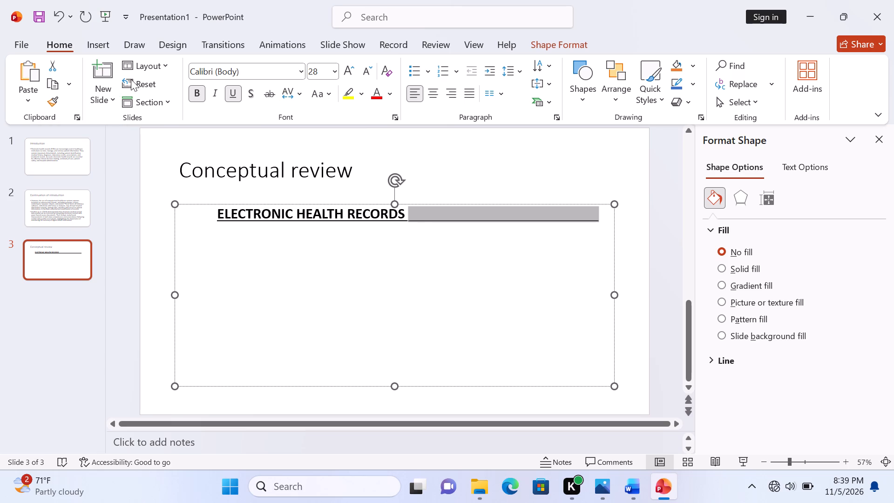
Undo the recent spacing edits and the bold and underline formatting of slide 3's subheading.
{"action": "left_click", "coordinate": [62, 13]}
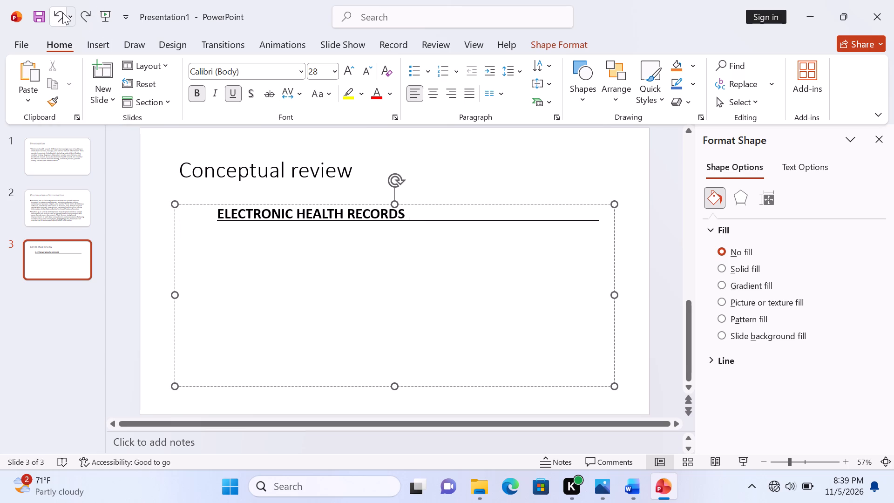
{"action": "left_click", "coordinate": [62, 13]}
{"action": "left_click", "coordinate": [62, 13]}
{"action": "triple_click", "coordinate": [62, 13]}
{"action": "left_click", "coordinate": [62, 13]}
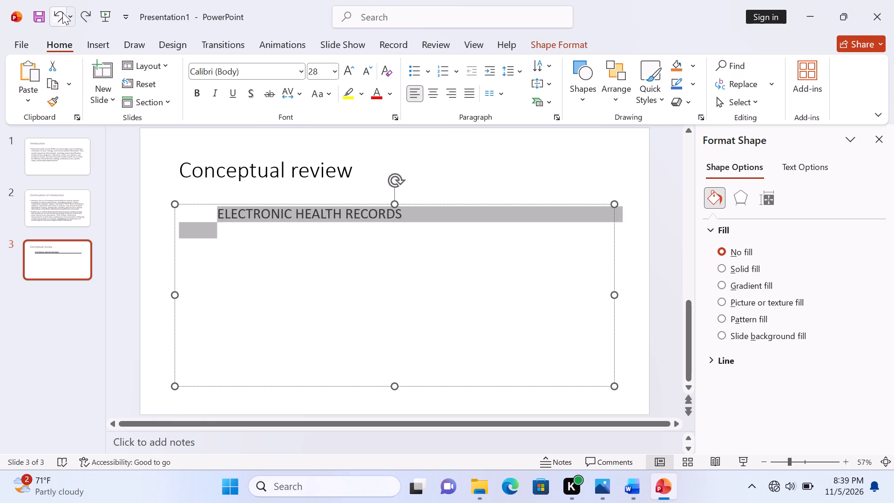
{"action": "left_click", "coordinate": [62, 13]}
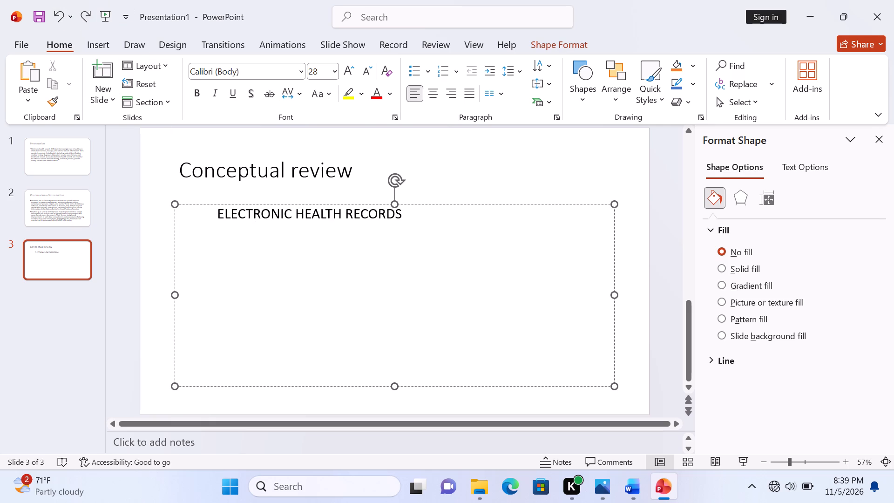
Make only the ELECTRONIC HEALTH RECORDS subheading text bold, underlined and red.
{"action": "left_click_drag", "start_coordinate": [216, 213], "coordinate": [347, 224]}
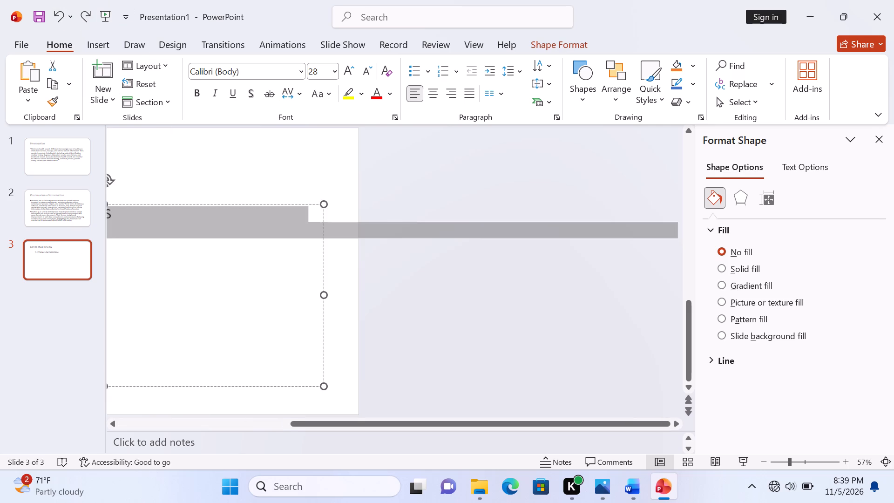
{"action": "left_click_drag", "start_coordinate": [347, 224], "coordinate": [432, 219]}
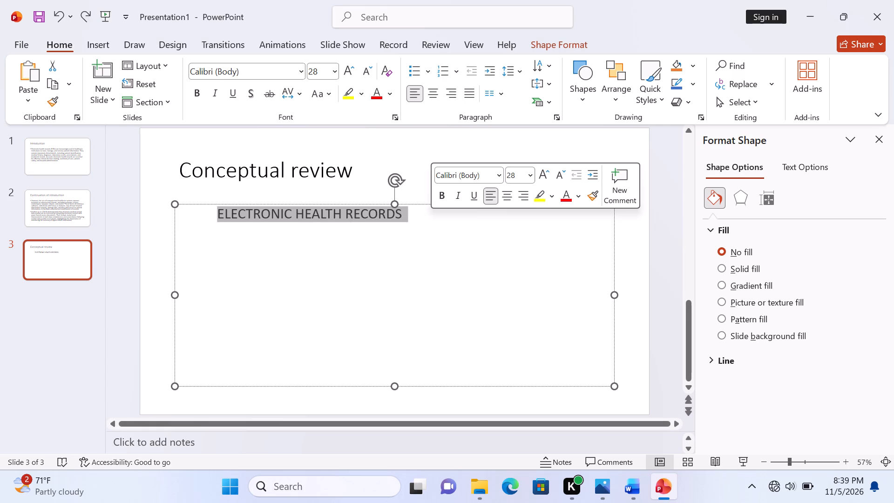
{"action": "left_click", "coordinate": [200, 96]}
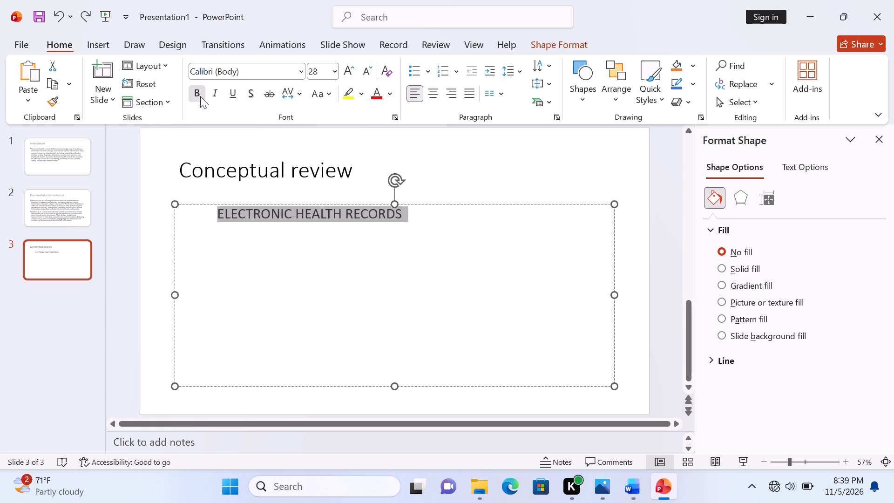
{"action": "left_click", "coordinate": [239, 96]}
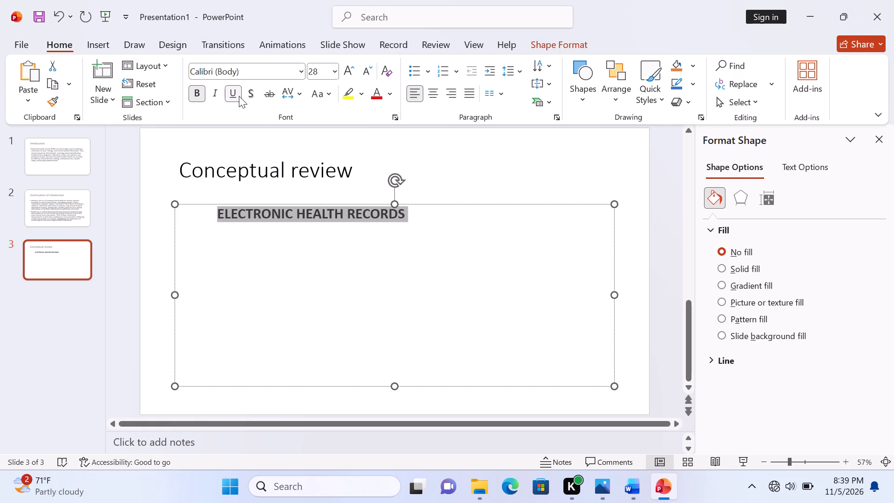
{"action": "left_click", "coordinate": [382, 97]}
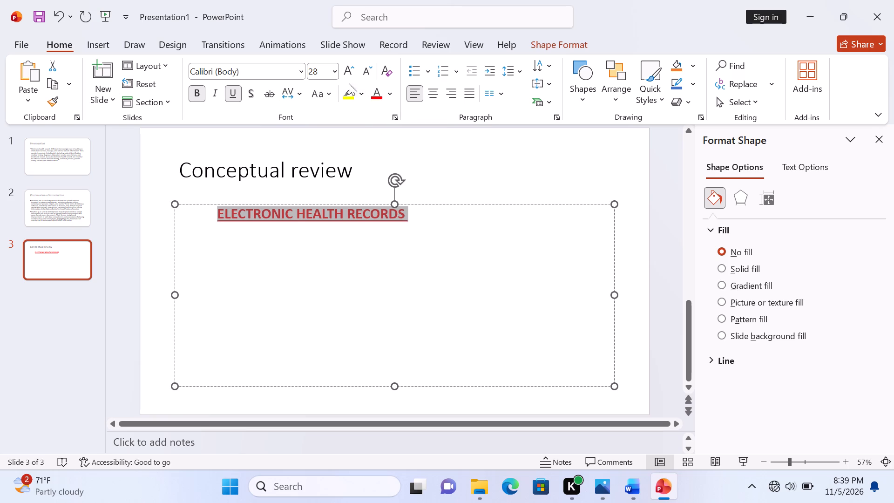
Paste the copied paragraphs on healthcare cybersecurity threats and Muthee et al. (2018) over slide 3's whole body content.
{"action": "double_click", "coordinate": [228, 307]}
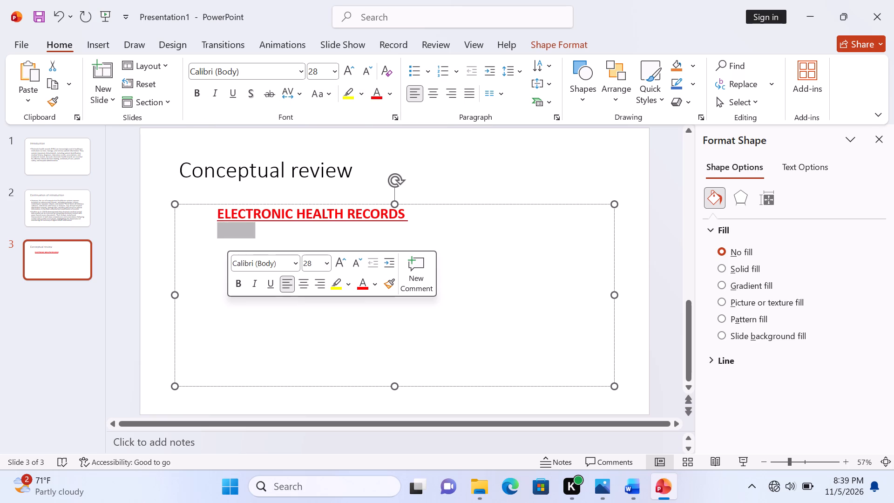
{"action": "left_click", "coordinate": [196, 289]}
{"action": "left_click", "coordinate": [176, 242]}
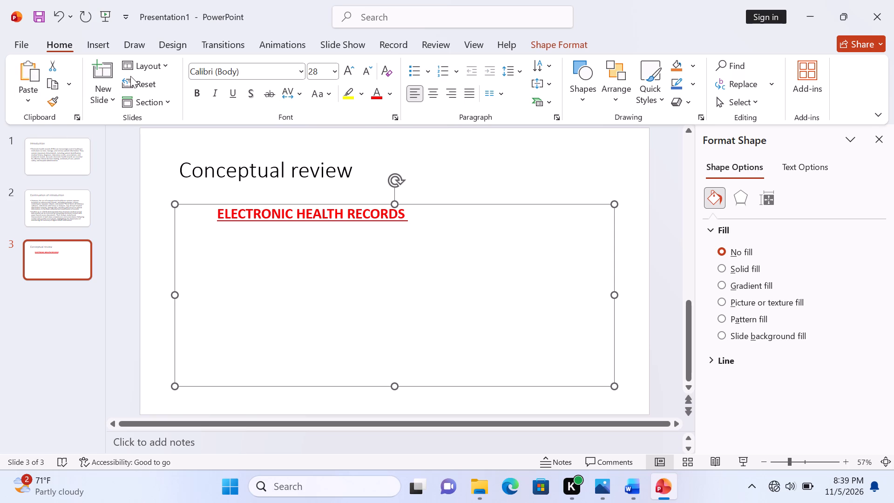
{"action": "left_click", "coordinate": [26, 80]}
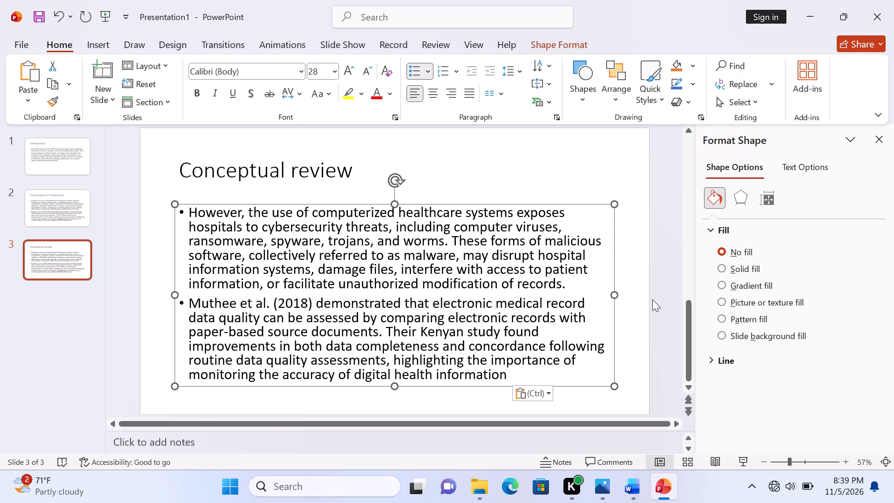
Review the titles and body text of the three existing slides to compare their content.
{"action": "left_click", "coordinate": [686, 291]}
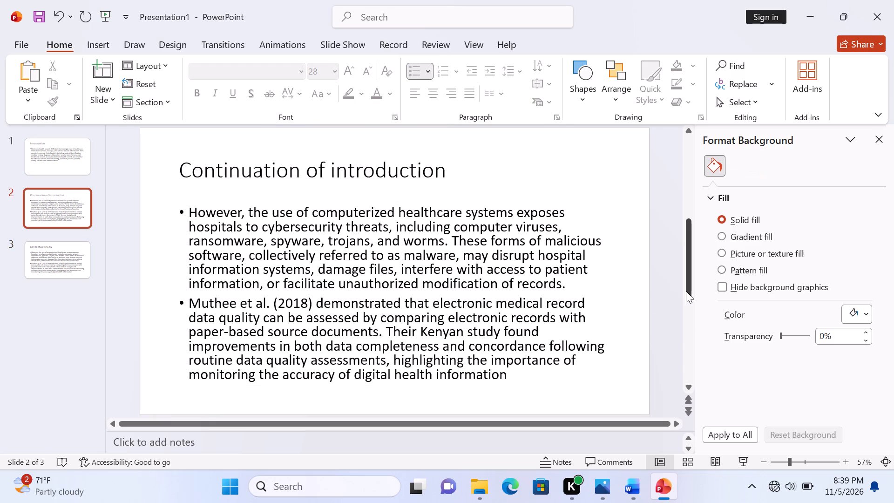
{"action": "left_click", "coordinate": [689, 302]}
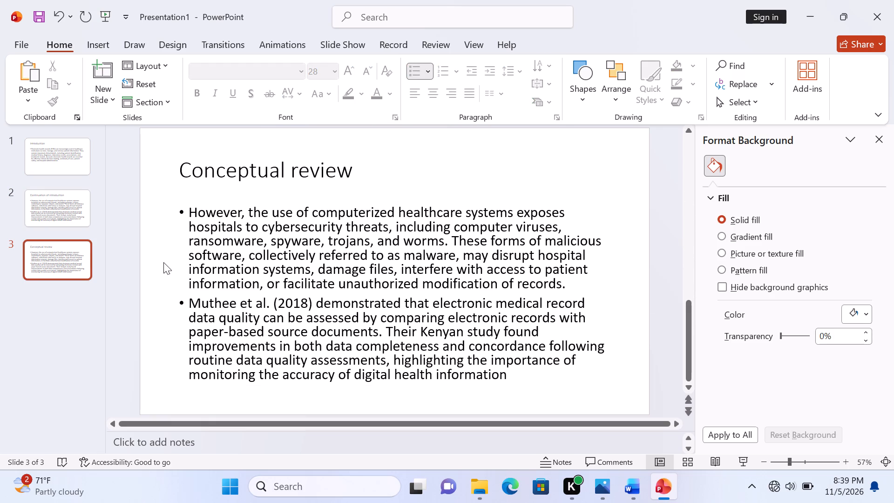
{"action": "left_click", "coordinate": [68, 260]}
{"action": "left_click", "coordinate": [69, 218]}
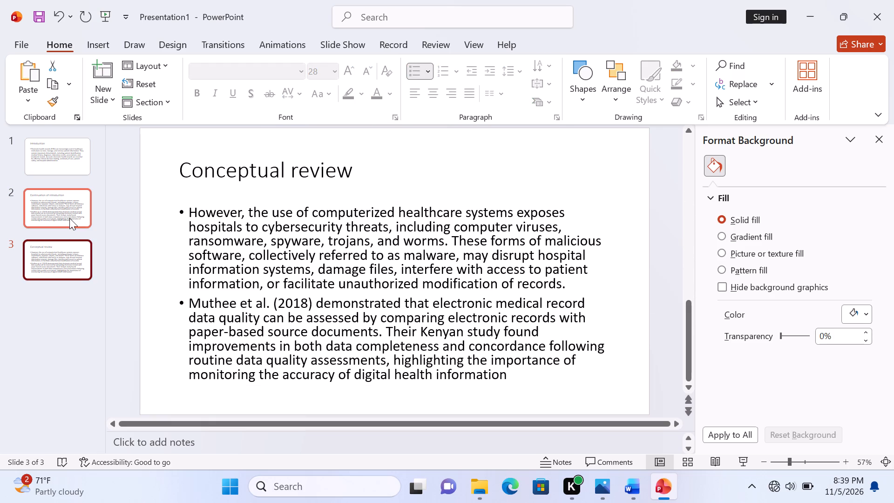
{"action": "left_click", "coordinate": [68, 141]}
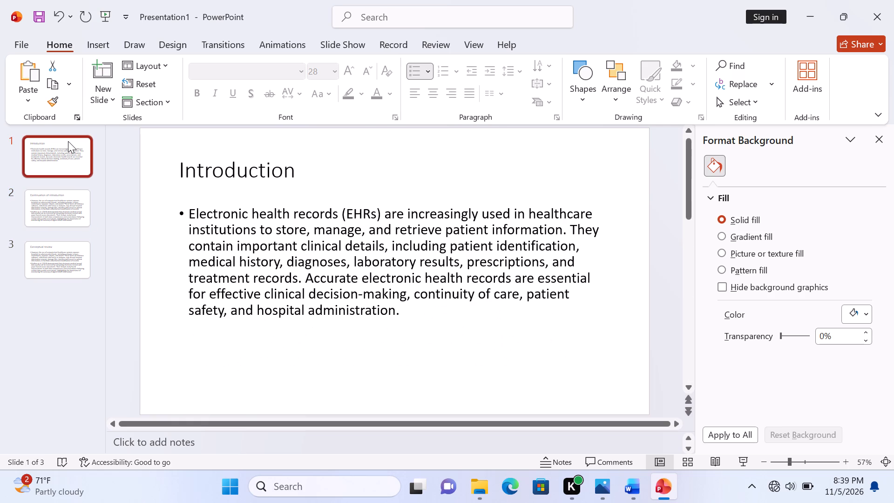
{"action": "left_click", "coordinate": [57, 212]}
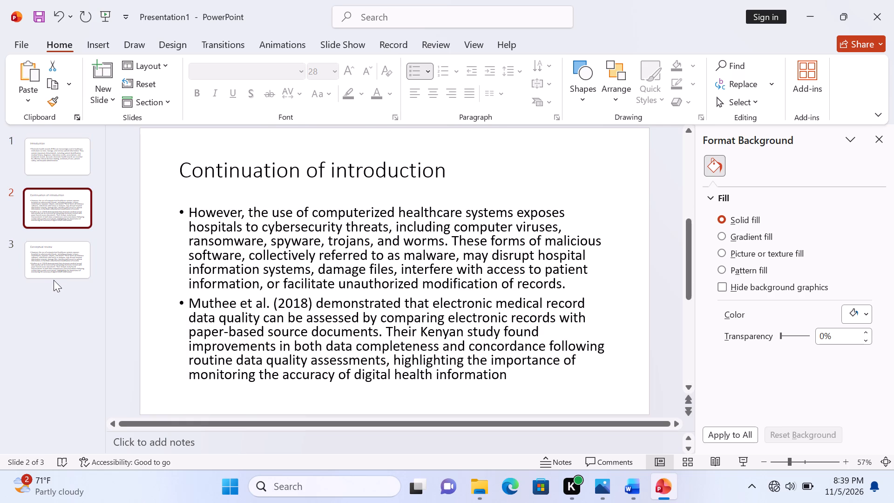
Add a new Title and Content slide after slide 3.
{"action": "left_click", "coordinate": [56, 270]}
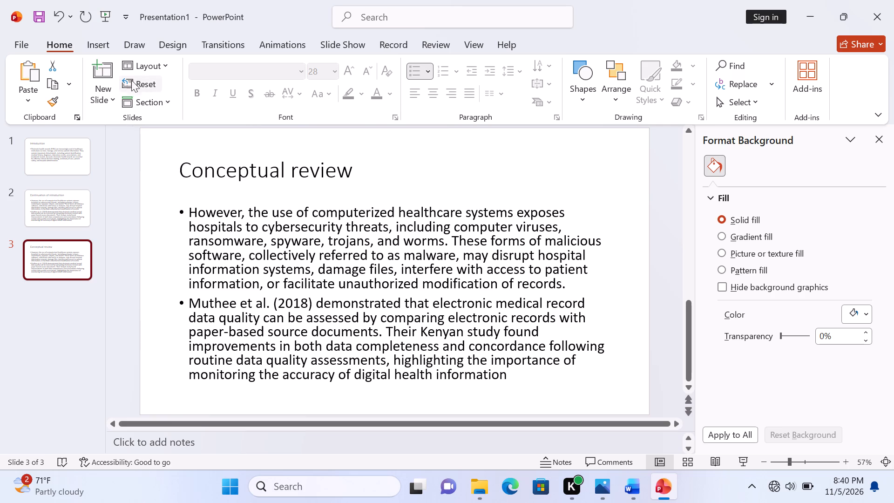
{"action": "left_click", "coordinate": [110, 98]}
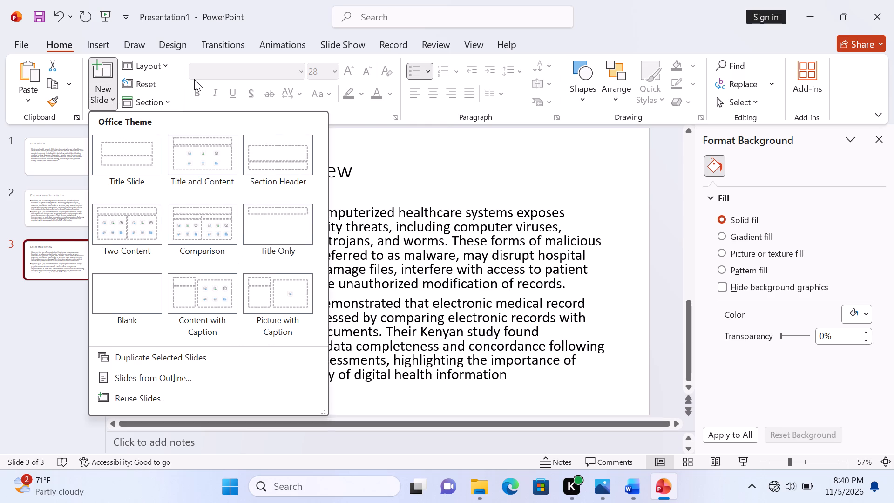
{"action": "left_click", "coordinate": [200, 133]}
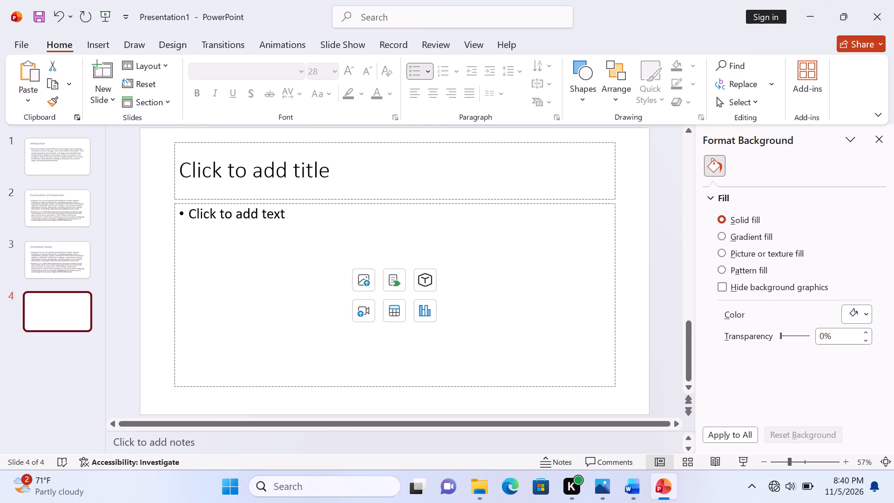
Switch to the CHAPTER TWO document in Word.
{"action": "left_click", "coordinate": [631, 485]}
{"action": "left_click", "coordinate": [696, 435]}
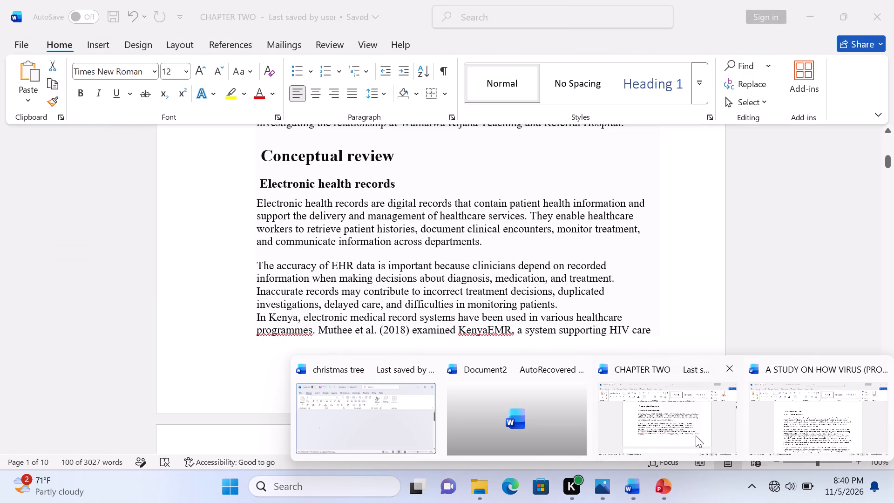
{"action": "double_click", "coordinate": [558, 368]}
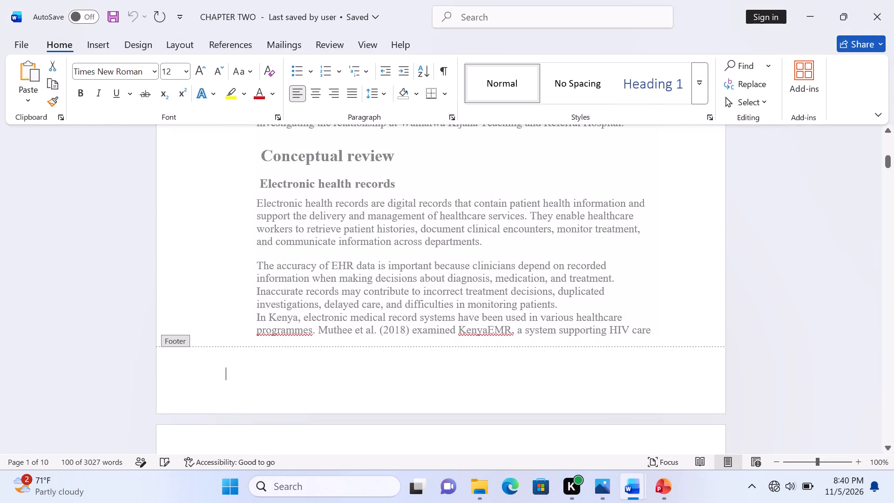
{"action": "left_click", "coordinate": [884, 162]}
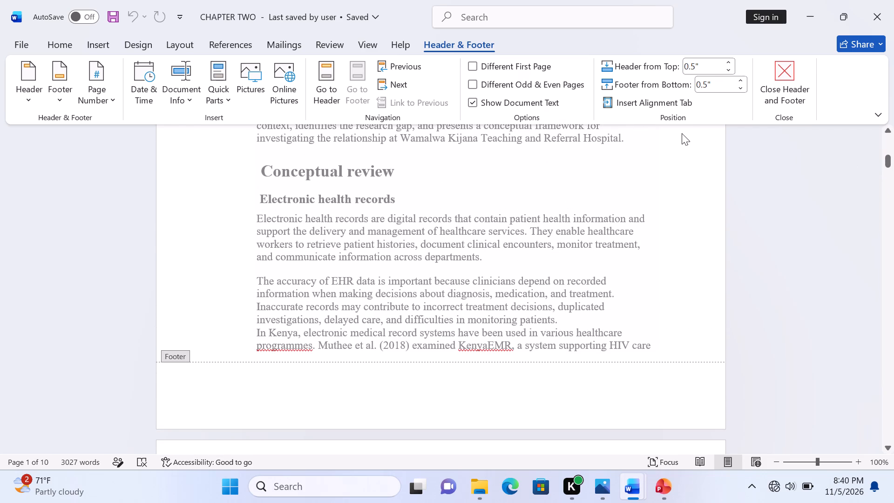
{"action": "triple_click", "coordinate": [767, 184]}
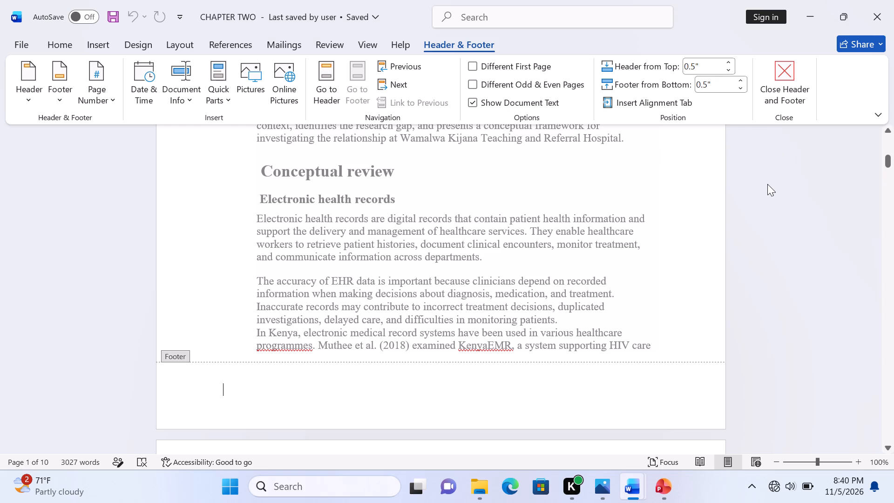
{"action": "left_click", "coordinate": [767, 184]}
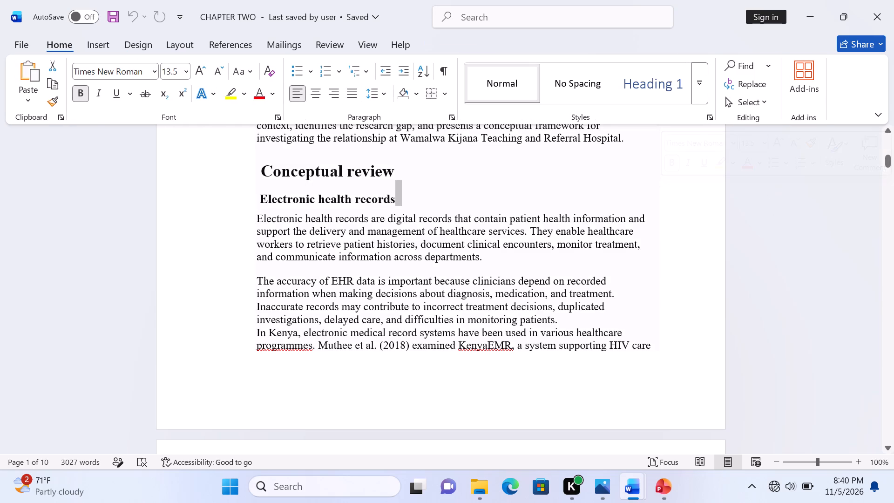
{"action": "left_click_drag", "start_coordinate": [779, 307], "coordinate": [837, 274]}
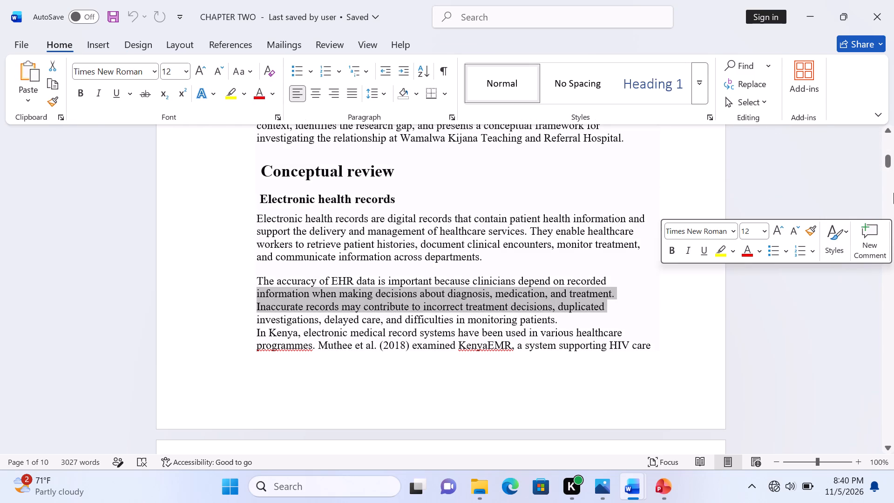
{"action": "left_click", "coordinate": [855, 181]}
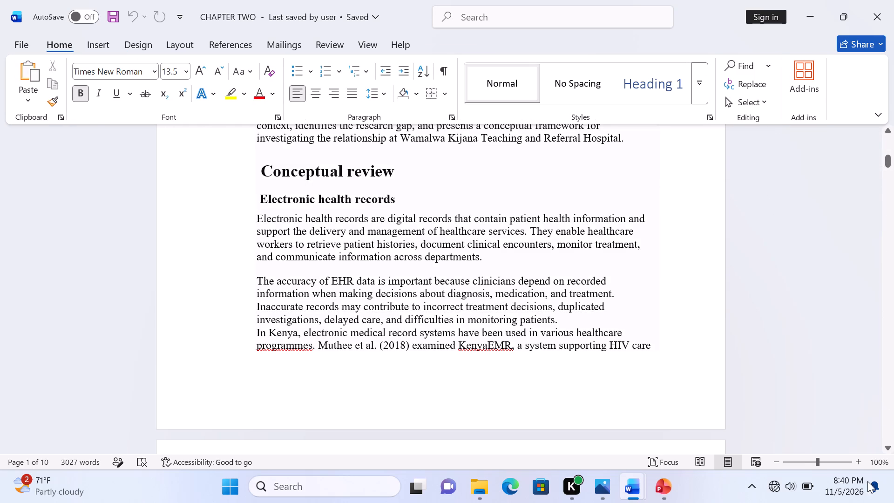
Read on through the Conceptual review, from Electronic health records to the Computer viruses and malware section.
{"action": "left_click", "coordinate": [889, 444]}
{"action": "triple_click", "coordinate": [889, 444]}
{"action": "triple_click", "coordinate": [889, 444]}
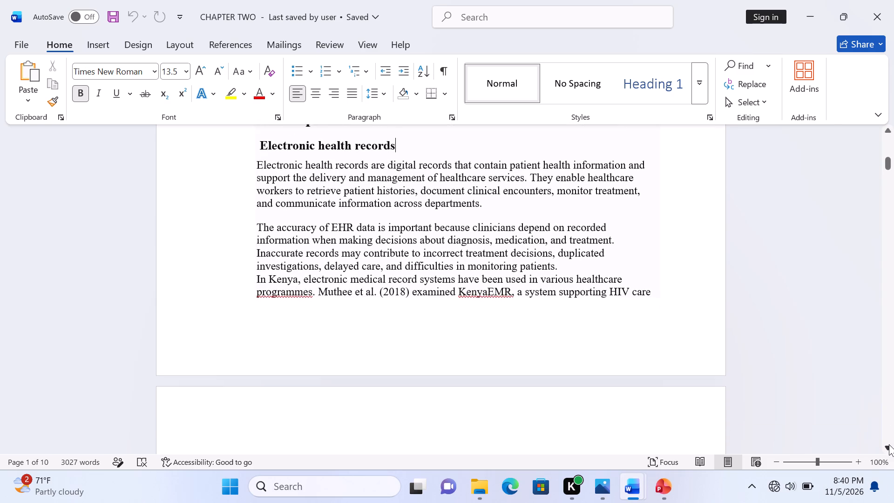
{"action": "triple_click", "coordinate": [889, 444]}
{"action": "triple_click", "coordinate": [889, 444]}
{"action": "triple_click", "coordinate": [889, 444]}
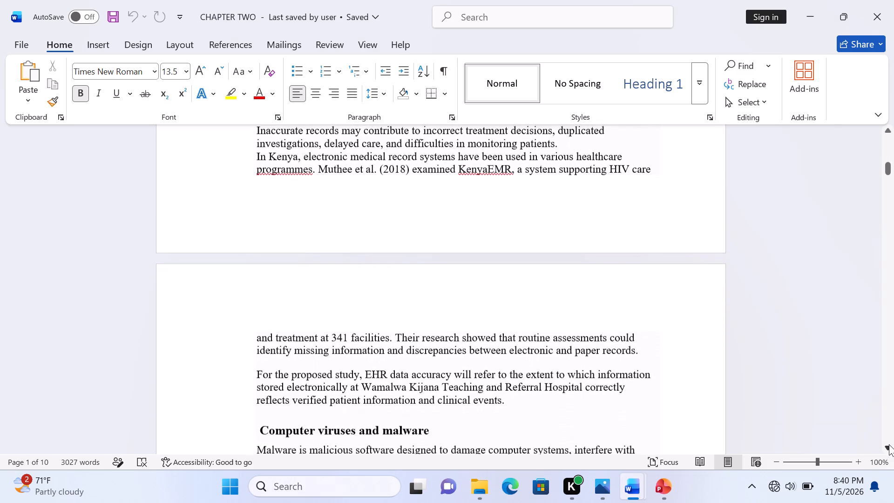
{"action": "triple_click", "coordinate": [889, 444]}
{"action": "triple_click", "coordinate": [889, 444]}
{"action": "triple_click", "coordinate": [889, 444]}
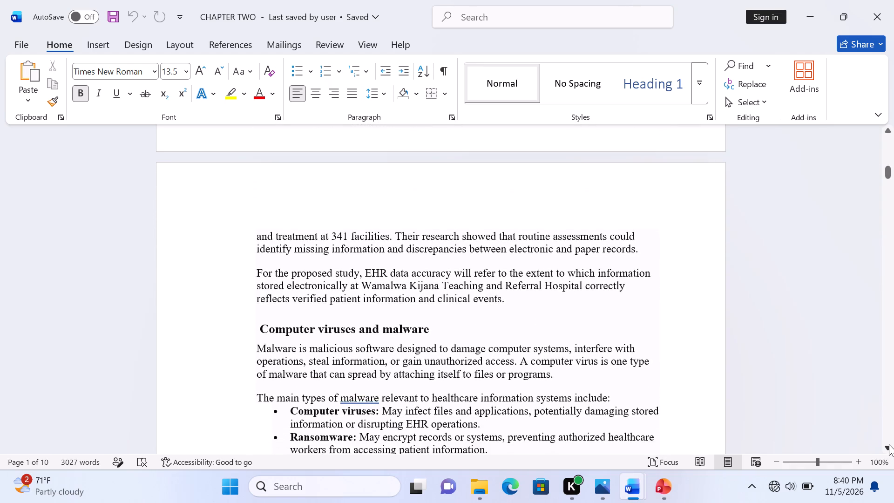
{"action": "left_click", "coordinate": [889, 444]}
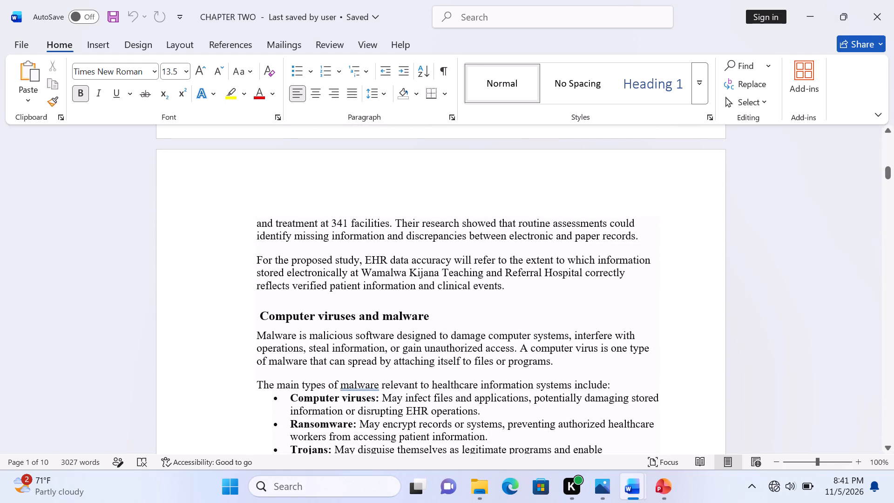
{"action": "triple_click", "coordinate": [890, 445]}
{"action": "triple_click", "coordinate": [890, 445]}
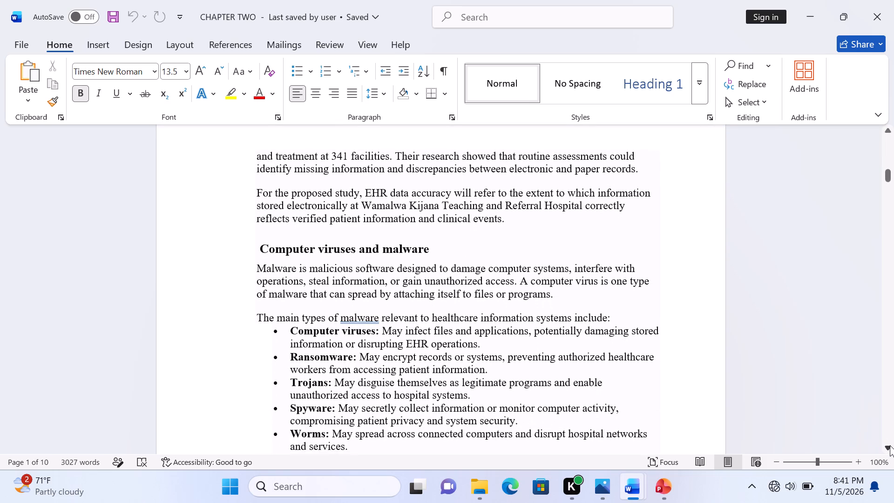
{"action": "triple_click", "coordinate": [890, 445]}
{"action": "double_click", "coordinate": [890, 445]}
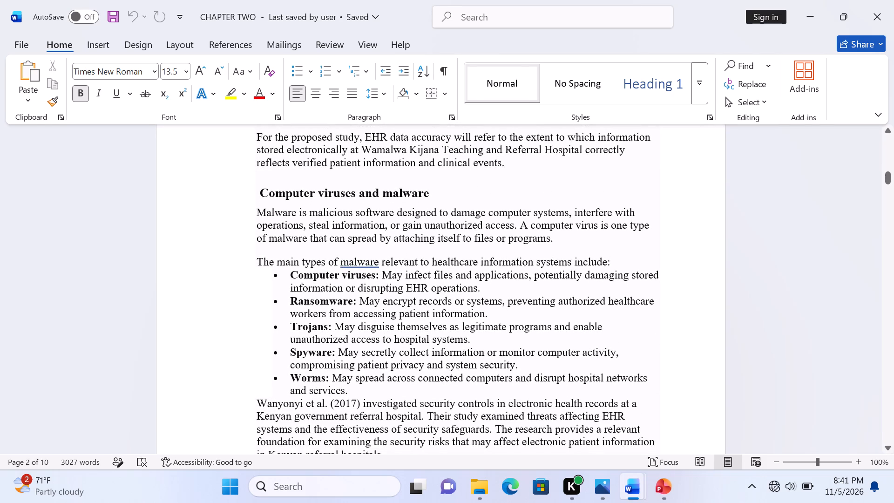
{"action": "double_click", "coordinate": [887, 450]}
{"action": "triple_click", "coordinate": [887, 450]}
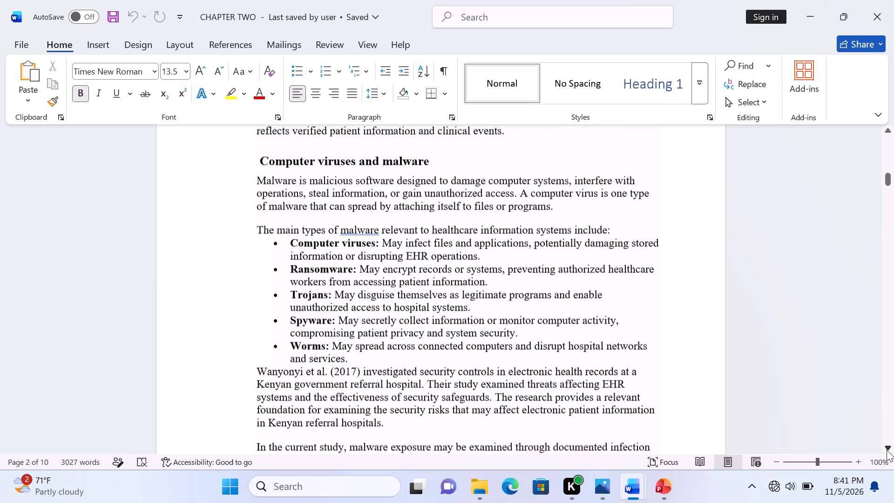
{"action": "left_click", "coordinate": [887, 450]}
{"action": "left_click", "coordinate": [887, 450]}
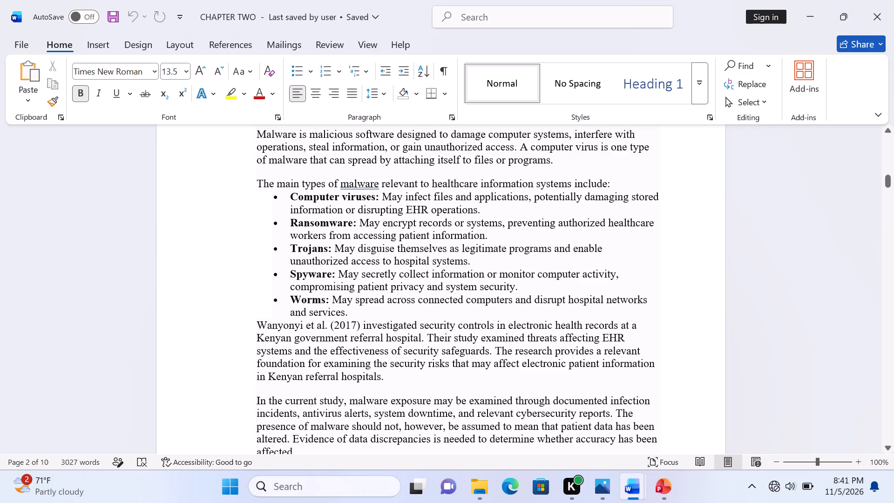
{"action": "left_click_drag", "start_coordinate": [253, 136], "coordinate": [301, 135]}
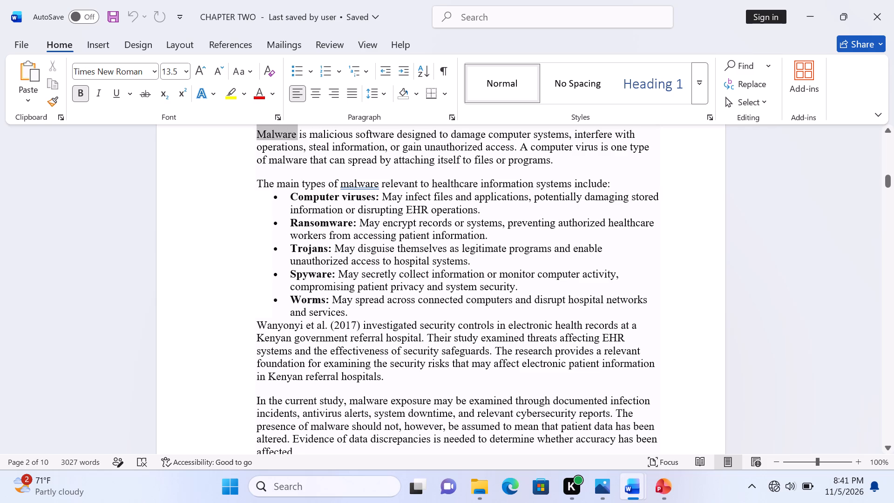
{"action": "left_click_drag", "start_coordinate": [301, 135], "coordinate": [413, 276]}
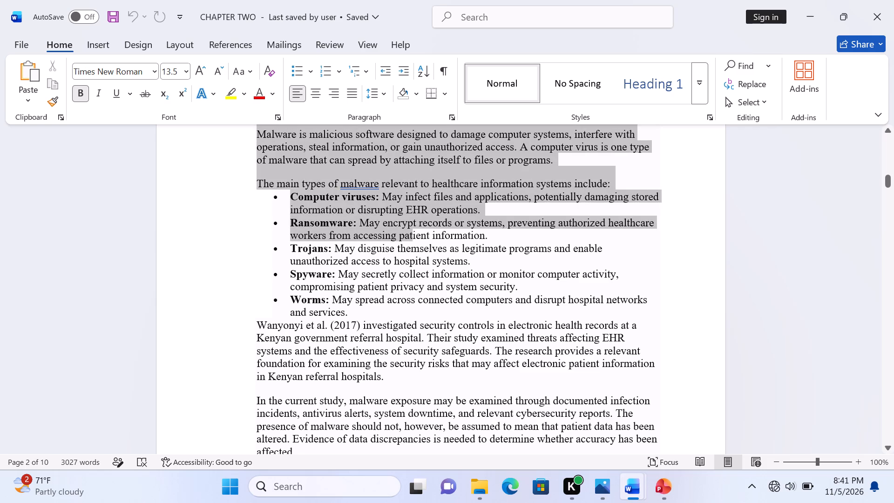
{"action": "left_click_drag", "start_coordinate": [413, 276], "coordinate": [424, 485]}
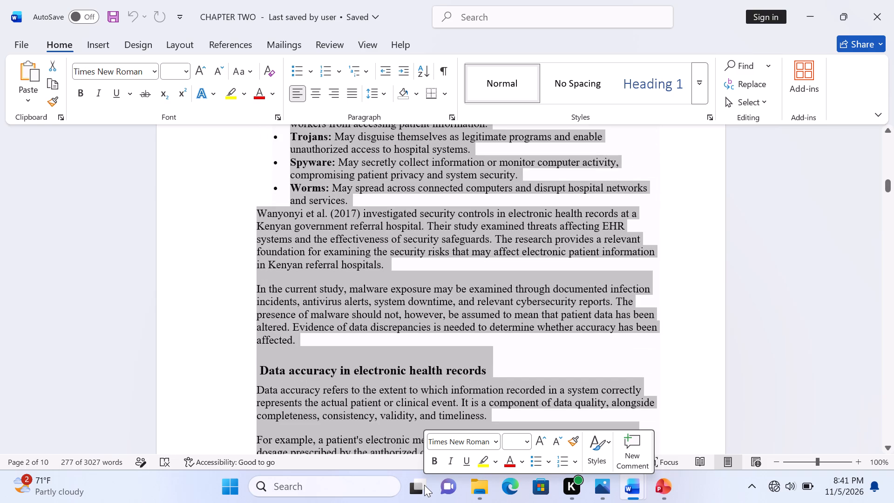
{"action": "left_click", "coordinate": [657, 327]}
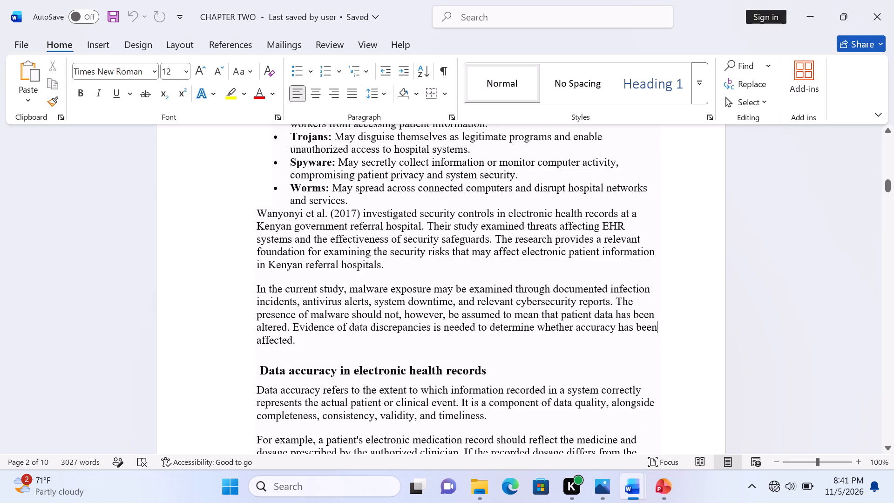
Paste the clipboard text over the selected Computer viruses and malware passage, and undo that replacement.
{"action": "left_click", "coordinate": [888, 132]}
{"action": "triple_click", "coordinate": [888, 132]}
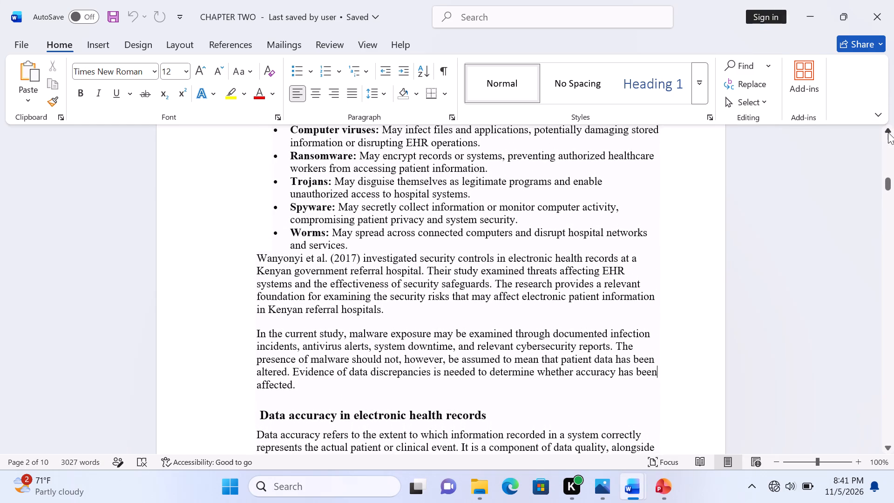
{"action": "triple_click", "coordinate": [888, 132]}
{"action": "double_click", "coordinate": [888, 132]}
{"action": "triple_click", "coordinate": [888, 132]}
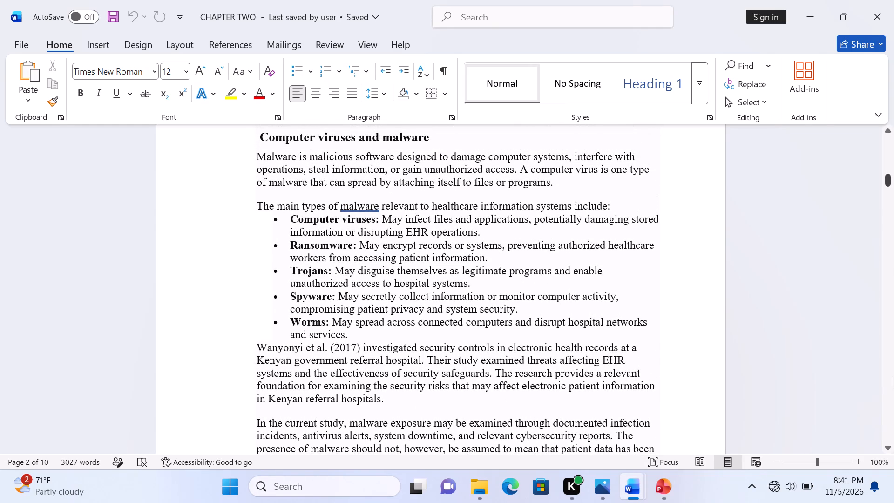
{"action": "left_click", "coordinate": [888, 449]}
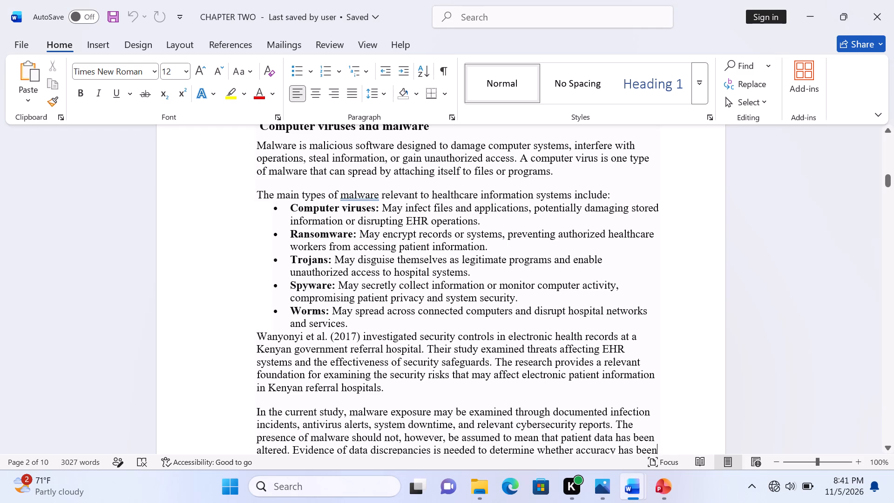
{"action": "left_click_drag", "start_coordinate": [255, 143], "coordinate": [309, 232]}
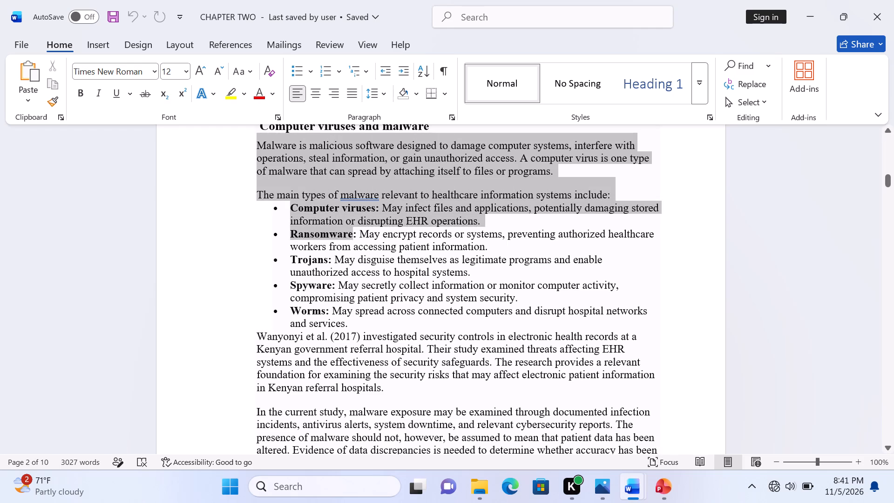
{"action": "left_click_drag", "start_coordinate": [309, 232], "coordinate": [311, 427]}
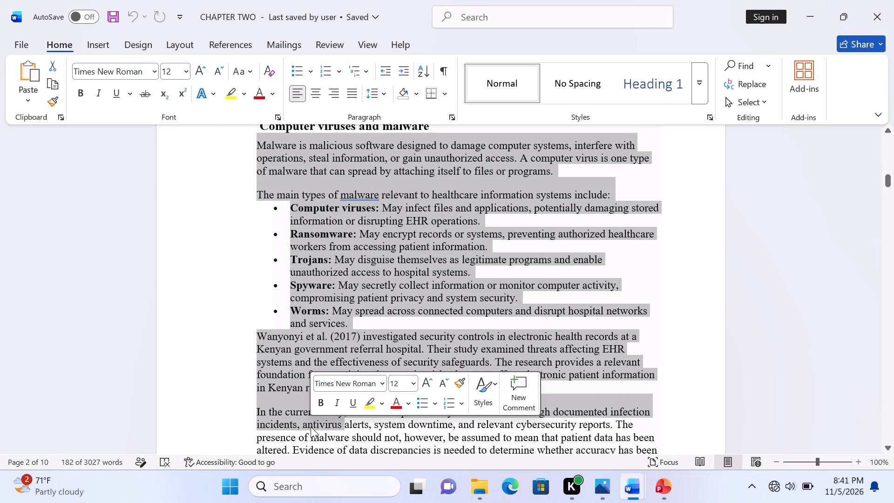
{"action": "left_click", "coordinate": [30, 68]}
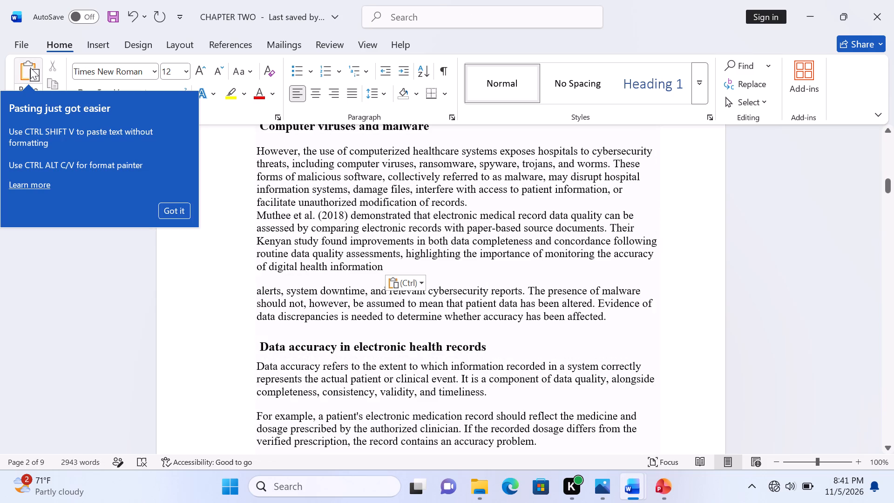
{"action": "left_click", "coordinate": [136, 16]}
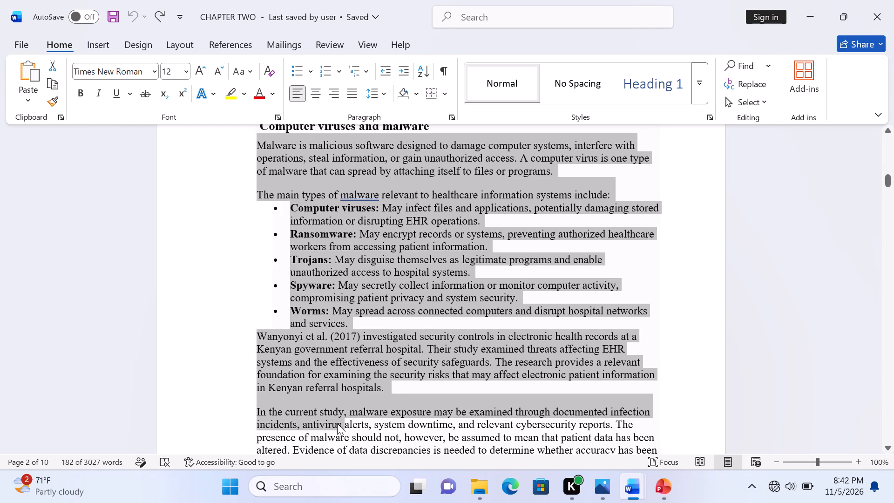
Copy the Computer viruses and malware text from "Malware is malicious software" through "relevant cybersecurity reports".
{"action": "left_click_drag", "start_coordinate": [340, 421], "coordinate": [291, 426]}
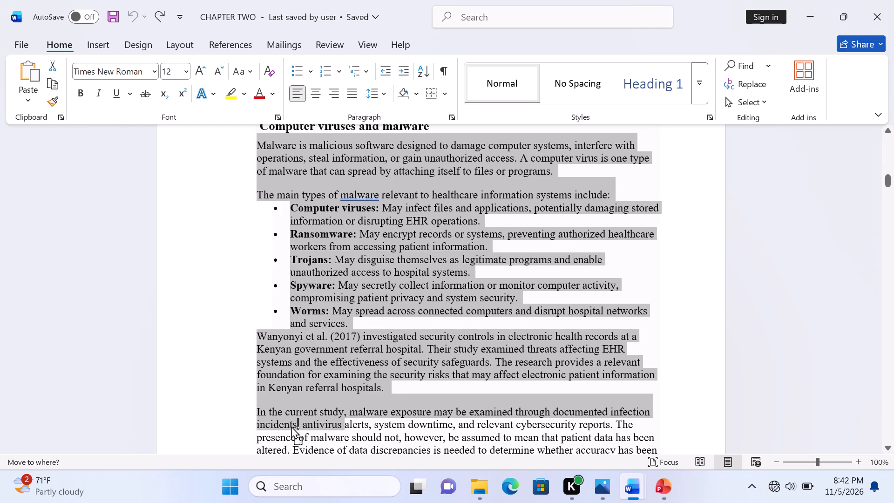
{"action": "left_click_drag", "start_coordinate": [291, 426], "coordinate": [347, 426]}
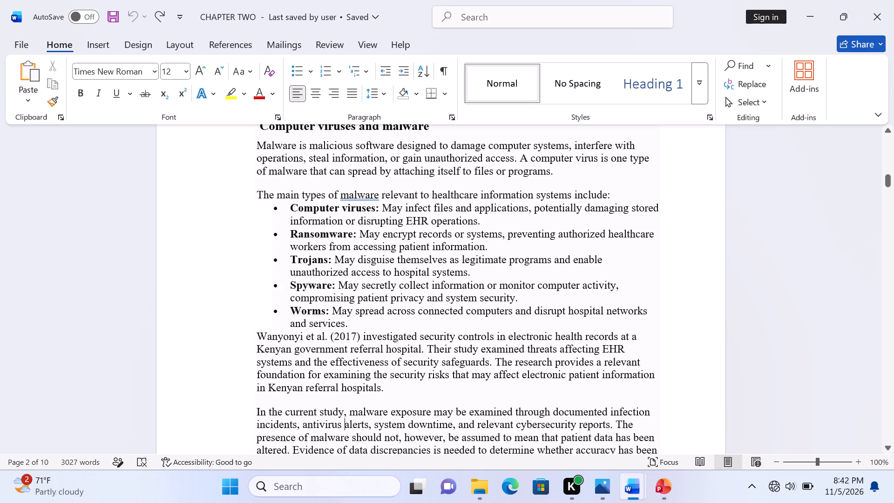
{"action": "right_click", "coordinate": [267, 163]}
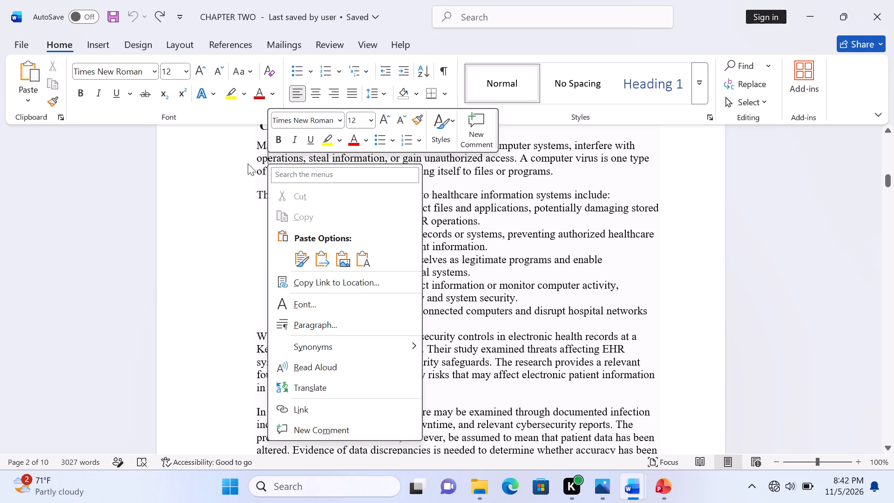
{"action": "left_click", "coordinate": [250, 140]}
{"action": "left_click", "coordinate": [250, 140]}
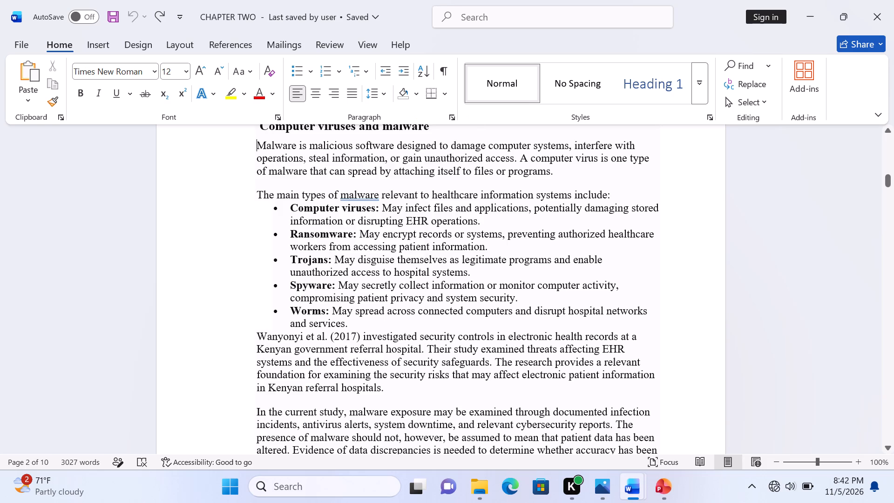
{"action": "right_click_drag", "start_coordinate": [250, 140], "coordinate": [406, 168]}
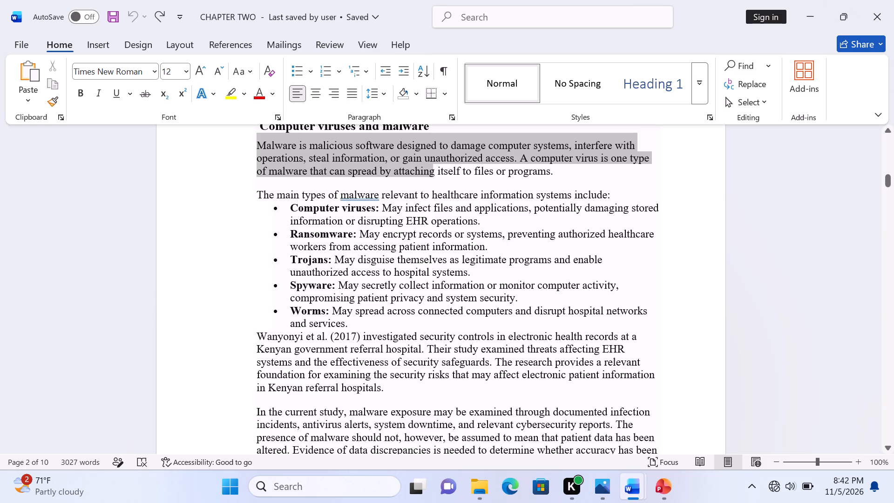
{"action": "right_click_drag", "start_coordinate": [406, 168], "coordinate": [584, 214]}
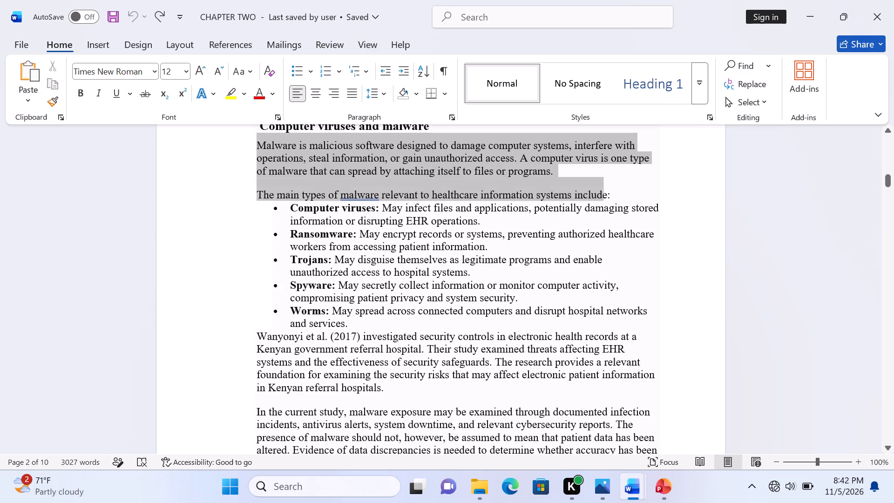
{"action": "right_click_drag", "start_coordinate": [584, 214], "coordinate": [601, 428]}
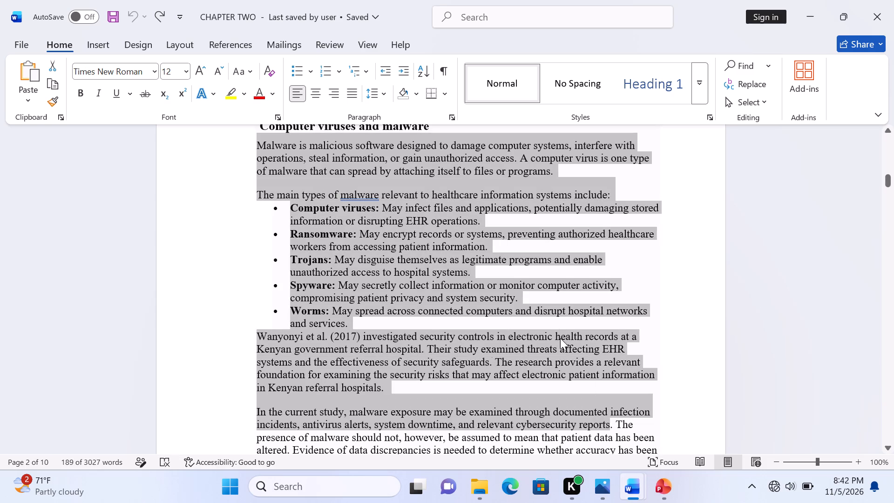
{"action": "right_click", "coordinate": [196, 324]}
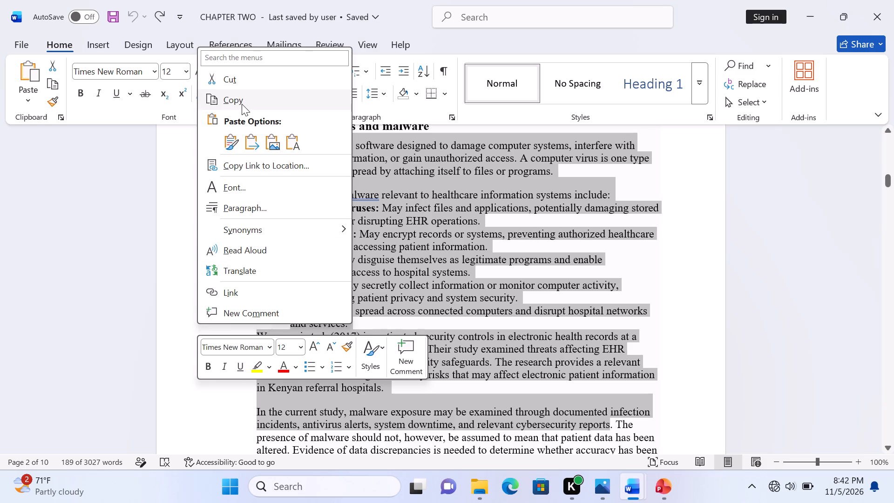
{"action": "left_click", "coordinate": [242, 104]}
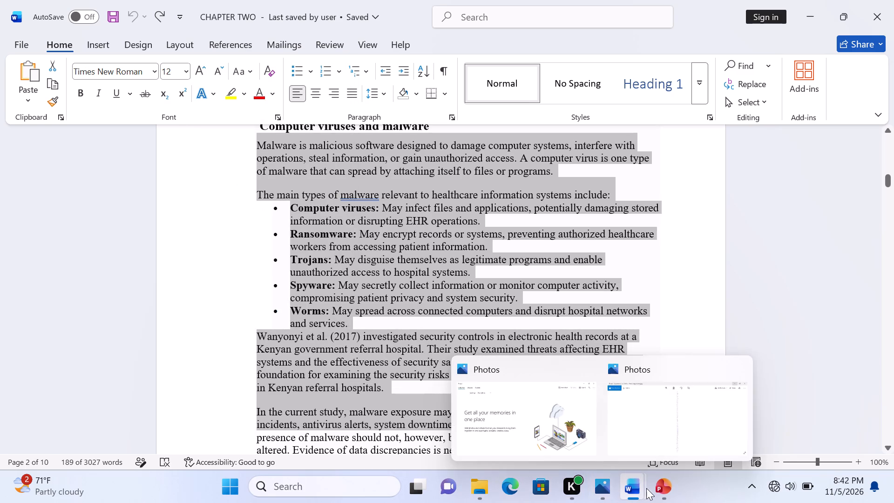
Switch to PowerPoint and paste the copied malware text into slide 4's empty body placeholder.
{"action": "left_click", "coordinate": [659, 485]}
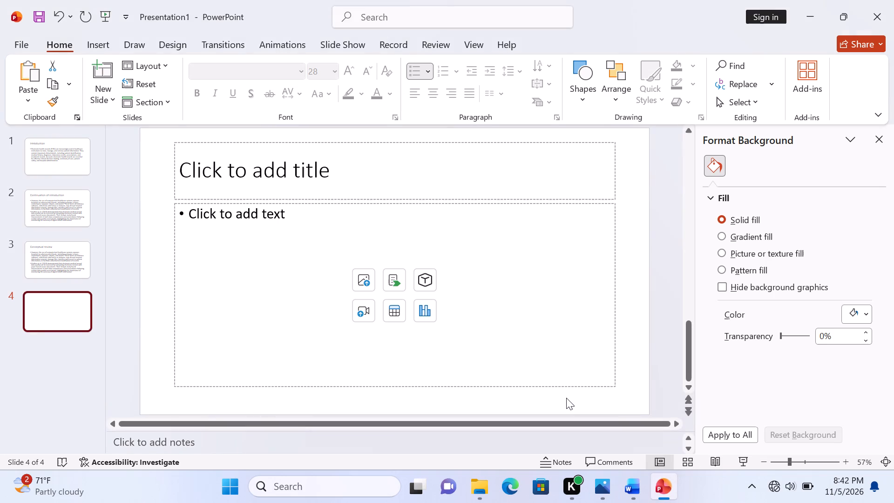
{"action": "left_click", "coordinate": [275, 249]}
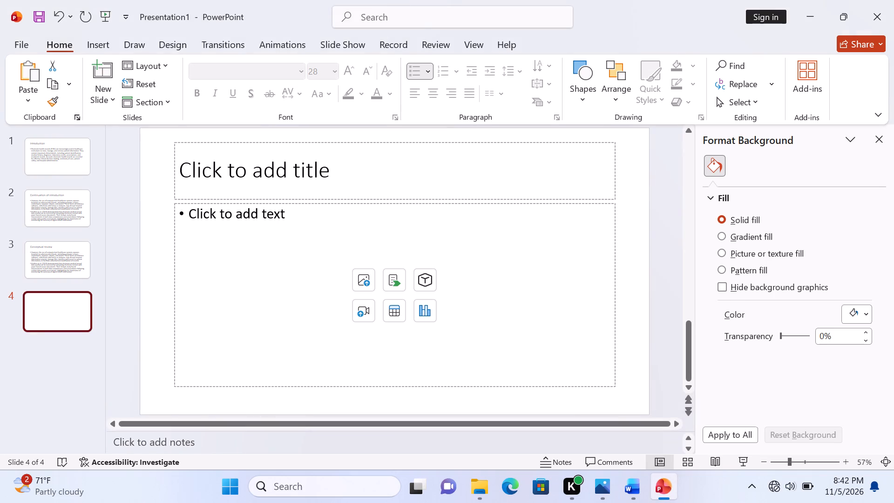
{"action": "left_click", "coordinate": [275, 249]}
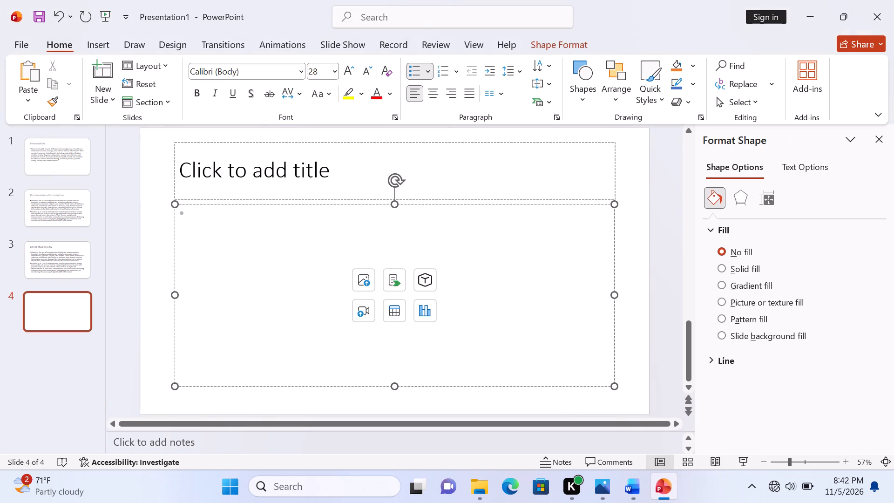
{"action": "left_click", "coordinate": [28, 77]}
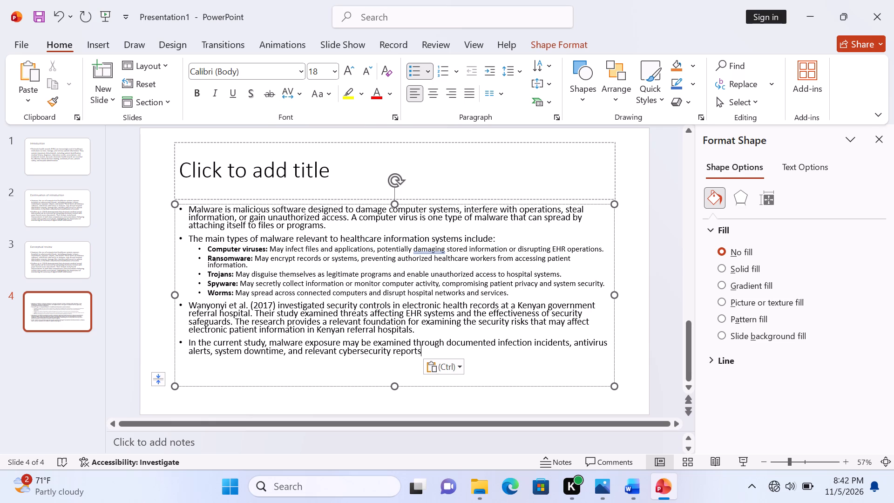
Delete the trailing words "cybersecurity reports" from the last paragraph of slide 4's body text.
{"action": "key", "text": "BackSpace"}
{"action": "key", "text": "BackSpace"}
{"action": "key", "text": "BackSpace"}
{"action": "key", "text": "BackSpace"}
{"action": "key", "text": "BackSpace"}
{"action": "key", "text": "BackSpace"}
{"action": "key", "text": "BackSpace"}
{"action": "key", "text": "BackSpace"}
{"action": "key", "text": "BackSpace"}
{"action": "key", "text": "BackSpace"}
{"action": "key", "text": "BackSpace"}
{"action": "key", "text": "BackSpace"}
{"action": "key", "text": "BackSpace"}
{"action": "key", "text": "BackSpace"}
{"action": "key", "text": "BackSpace"}
{"action": "key", "text": "BackSpace"}
{"action": "key", "text": "BackSpace"}
{"action": "key", "text": "BackSpace"}
{"action": "key", "text": "BackSpace"}
{"action": "key", "text": "BackSpace"}
{"action": "key", "text": "BackSpace"}
{"action": "key", "text": "BackSpace"}
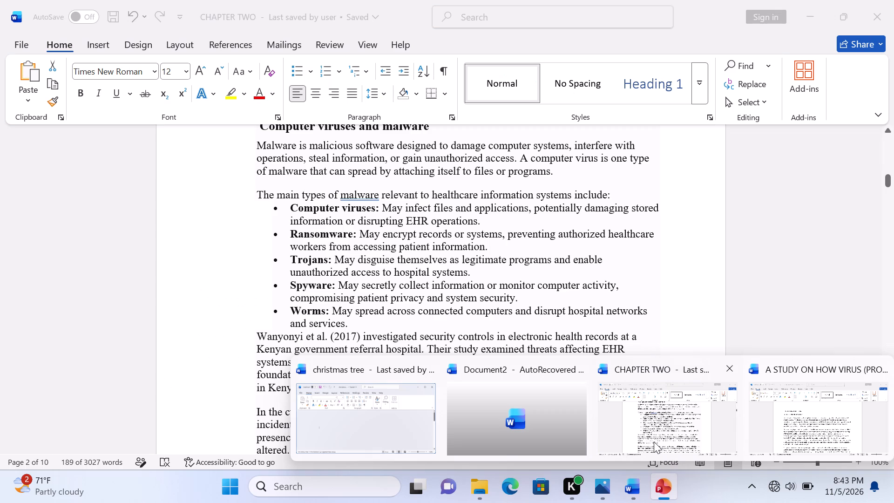
Switch to the CHAPTER TWO document in Word.
{"action": "left_click", "coordinate": [654, 433]}
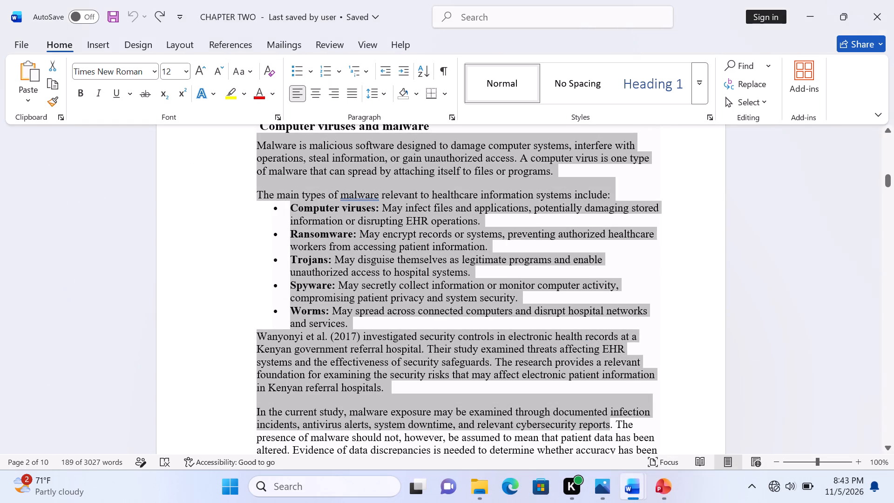
Switch to PowerPoint and title slide 4 "COMPUTER VIRUSES AND MALWARE".
{"action": "left_click", "coordinate": [666, 482]}
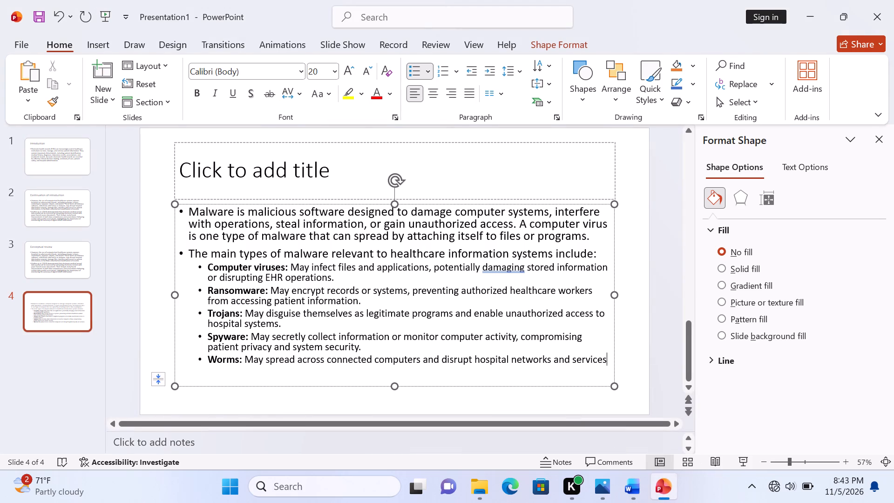
{"action": "left_click", "coordinate": [352, 187]}
{"action": "key", "text": "c"}
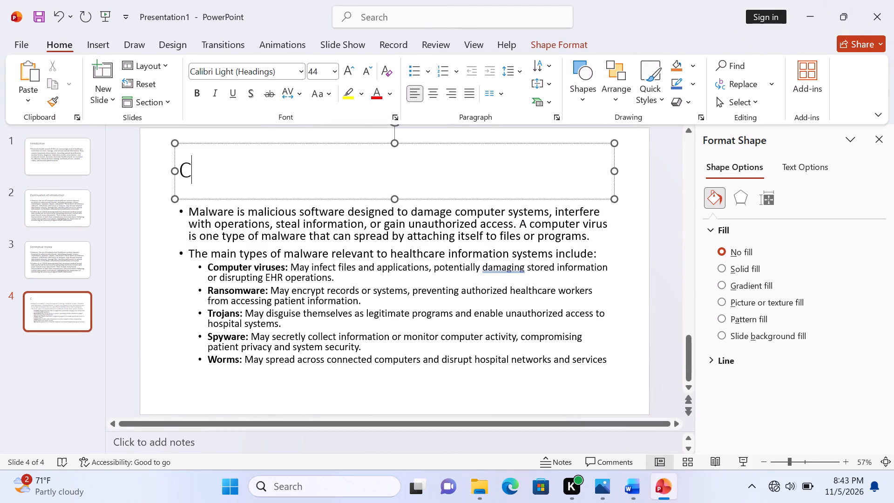
{"action": "type", "text": "OMPUTER VIRUSE"}
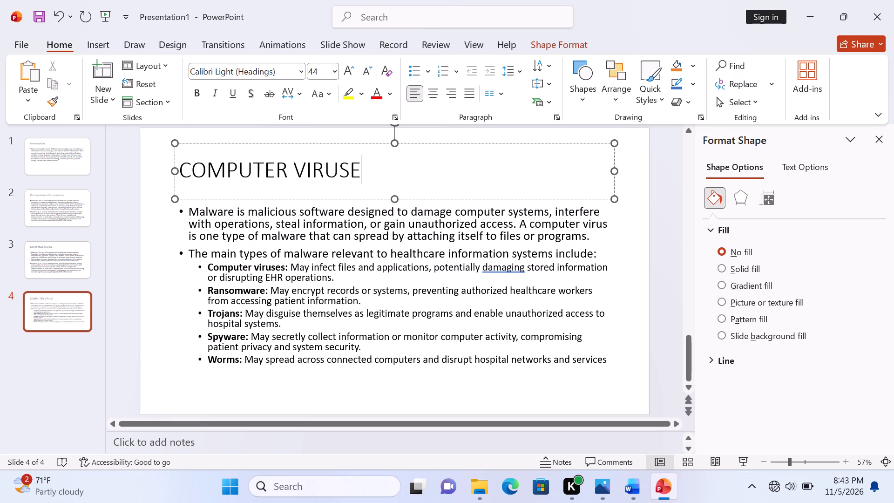
{"action": "type", "text": "S AND MALWARE"}
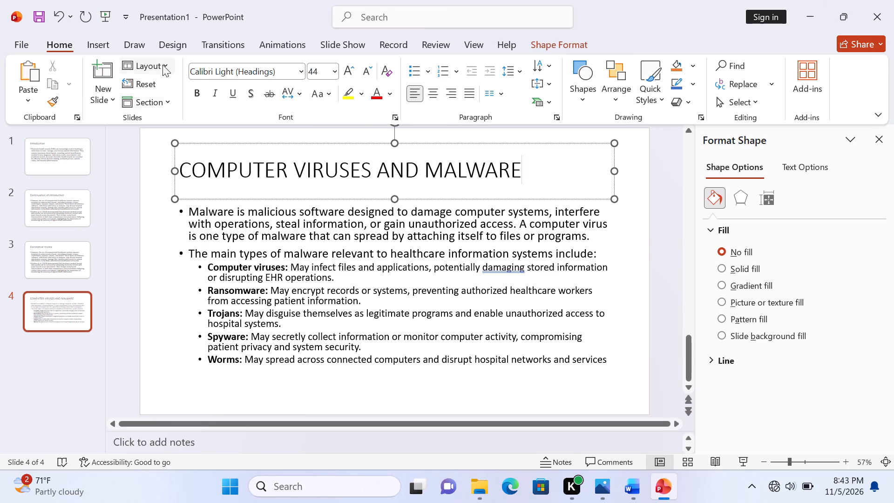
Add a new Title and Content slide after slide 4.
{"action": "left_click", "coordinate": [114, 104]}
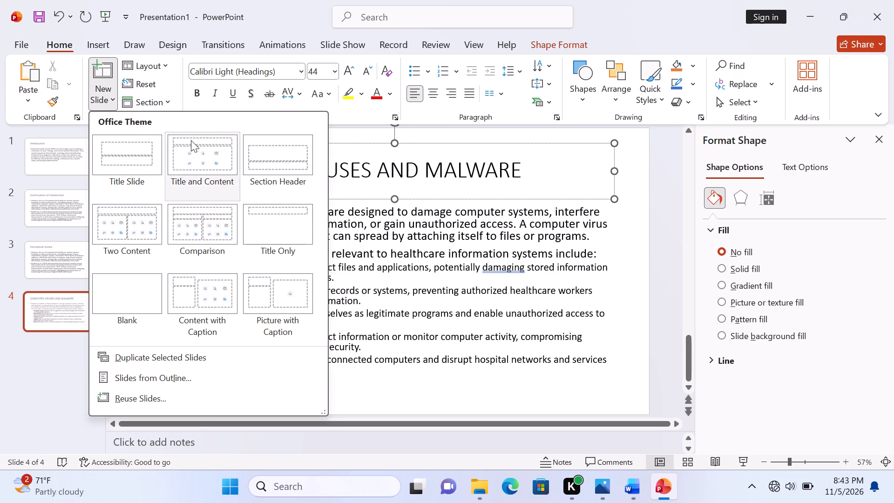
{"action": "left_click", "coordinate": [191, 139]}
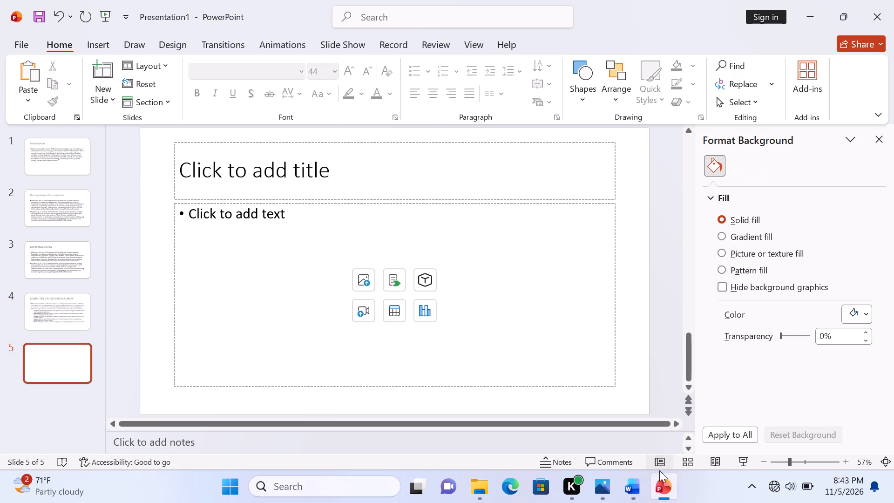
Switch to the CHAPTER TWO document in Word and clear the selection over the malware text.
{"action": "left_click", "coordinate": [666, 493]}
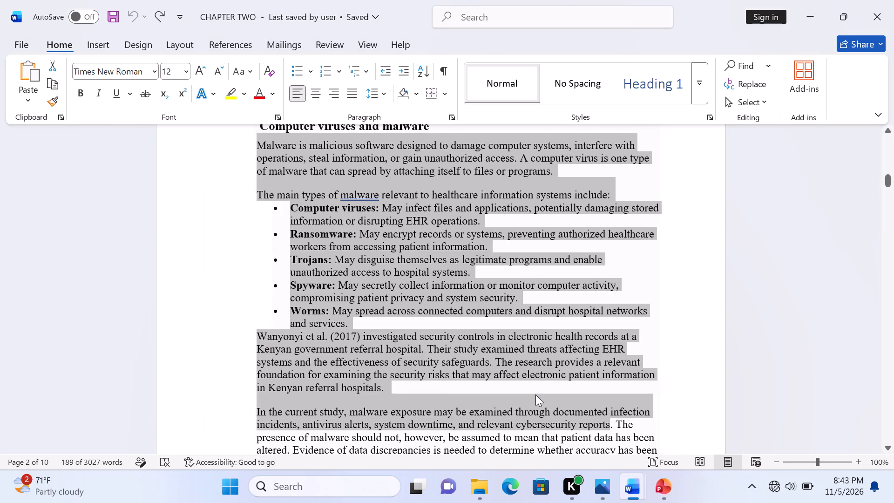
{"action": "left_click", "coordinate": [204, 318]}
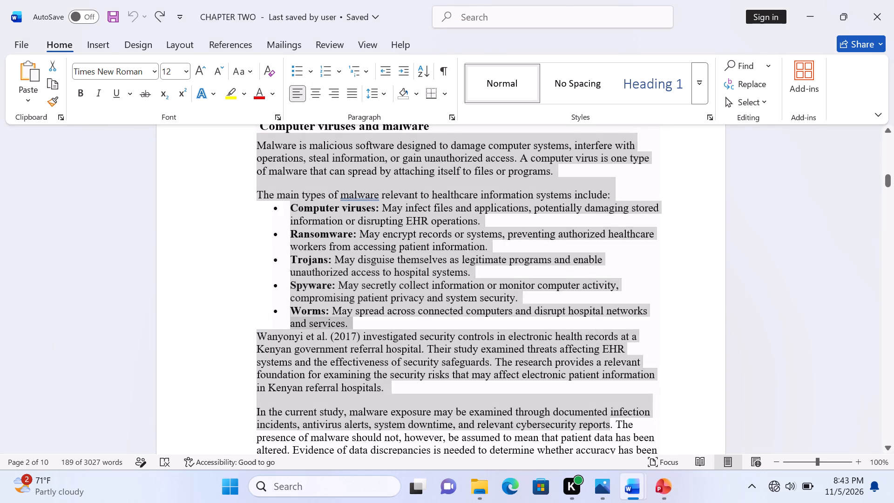
{"action": "left_click", "coordinate": [204, 318]}
{"action": "left_click", "coordinate": [236, 343]}
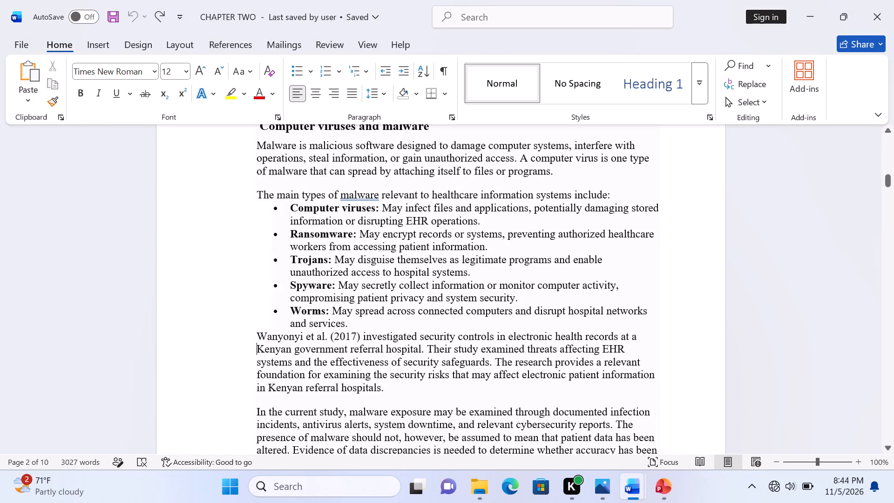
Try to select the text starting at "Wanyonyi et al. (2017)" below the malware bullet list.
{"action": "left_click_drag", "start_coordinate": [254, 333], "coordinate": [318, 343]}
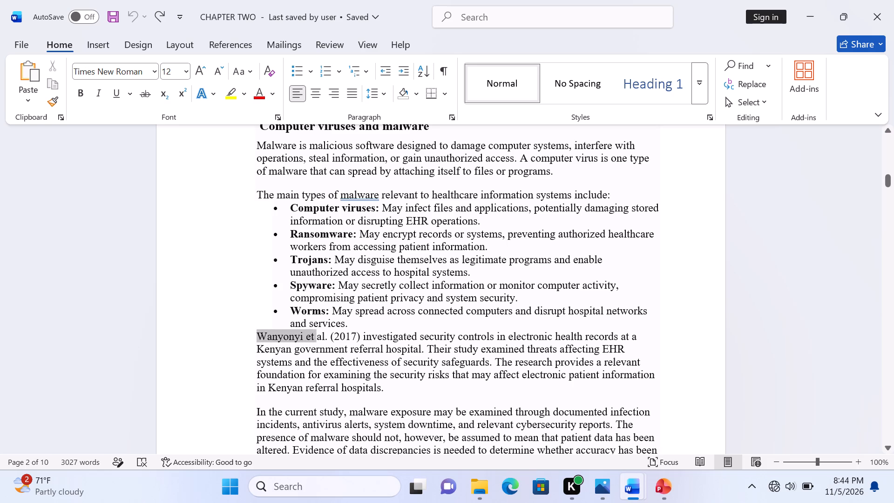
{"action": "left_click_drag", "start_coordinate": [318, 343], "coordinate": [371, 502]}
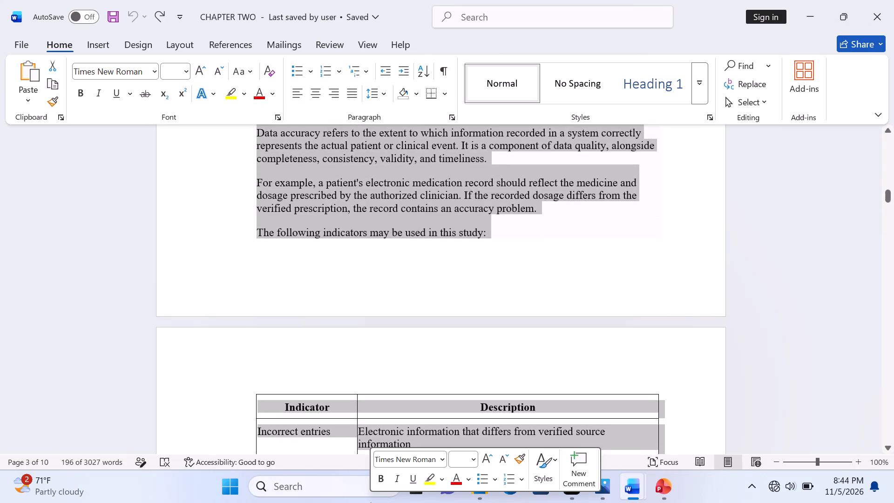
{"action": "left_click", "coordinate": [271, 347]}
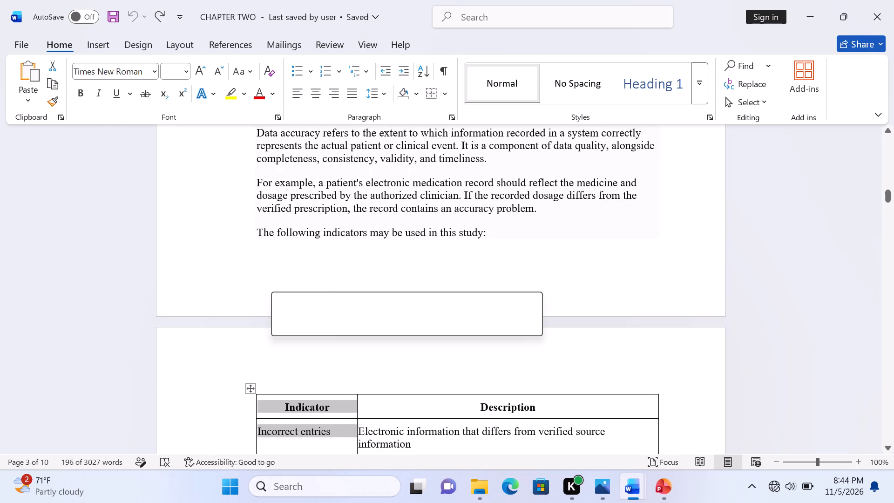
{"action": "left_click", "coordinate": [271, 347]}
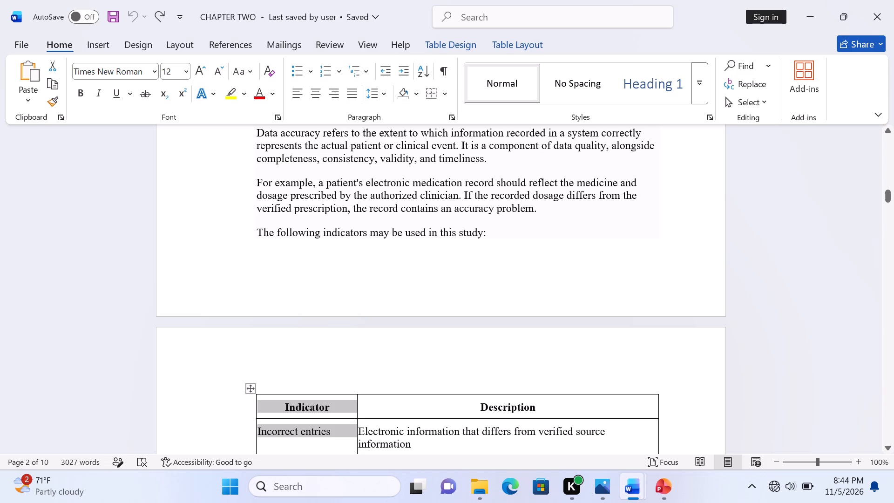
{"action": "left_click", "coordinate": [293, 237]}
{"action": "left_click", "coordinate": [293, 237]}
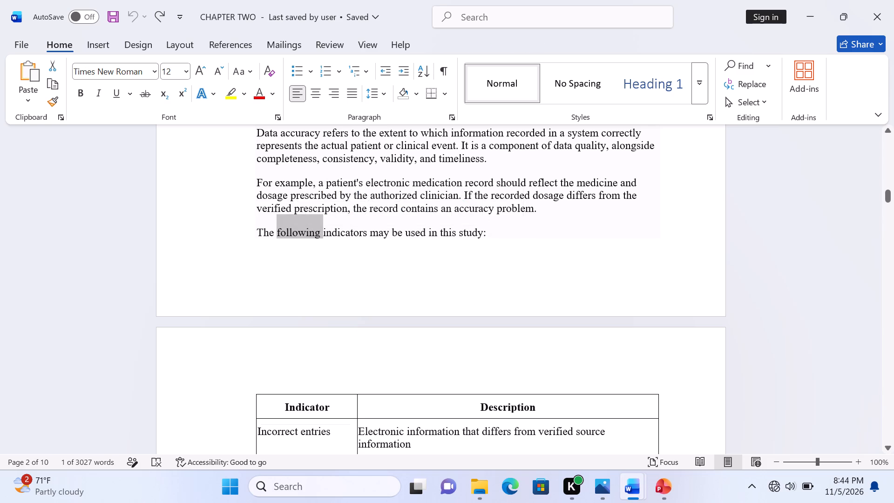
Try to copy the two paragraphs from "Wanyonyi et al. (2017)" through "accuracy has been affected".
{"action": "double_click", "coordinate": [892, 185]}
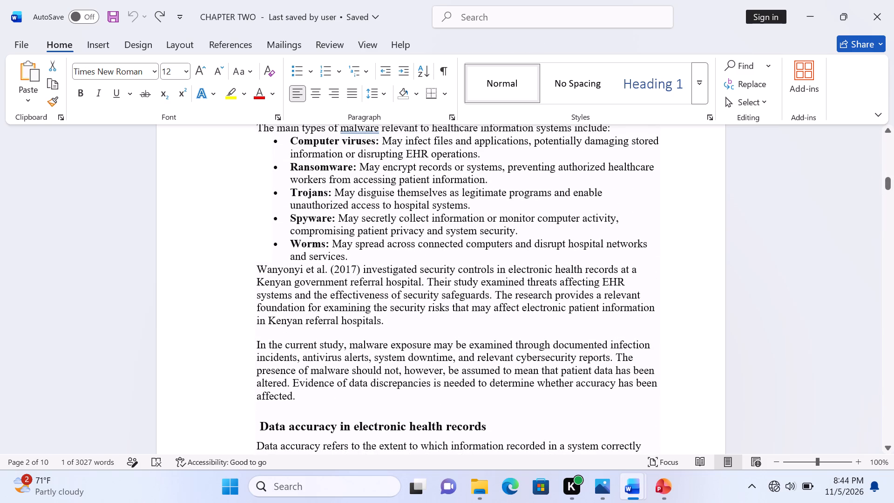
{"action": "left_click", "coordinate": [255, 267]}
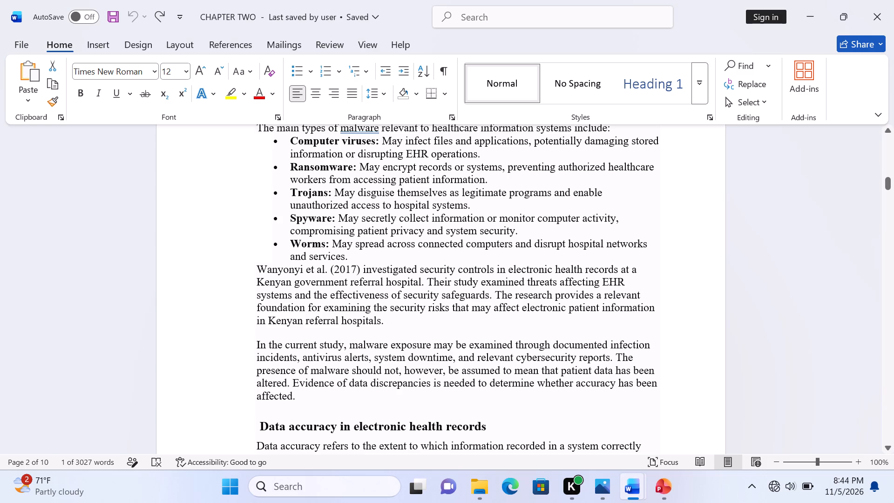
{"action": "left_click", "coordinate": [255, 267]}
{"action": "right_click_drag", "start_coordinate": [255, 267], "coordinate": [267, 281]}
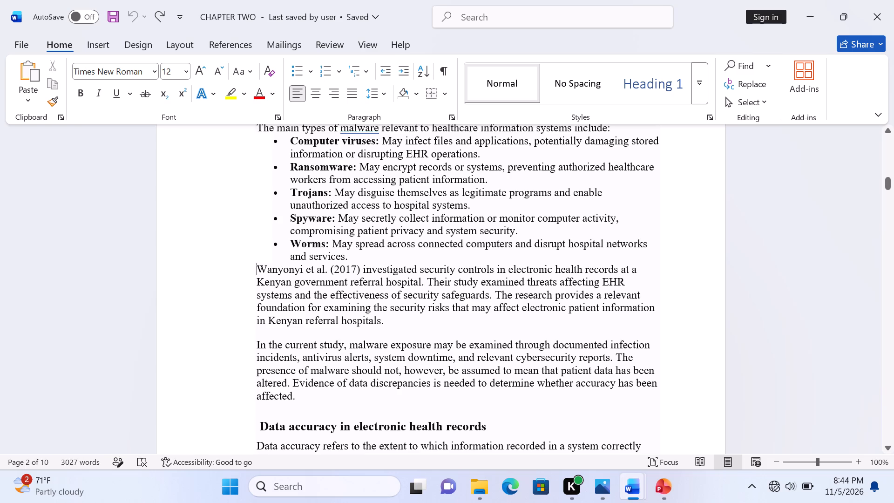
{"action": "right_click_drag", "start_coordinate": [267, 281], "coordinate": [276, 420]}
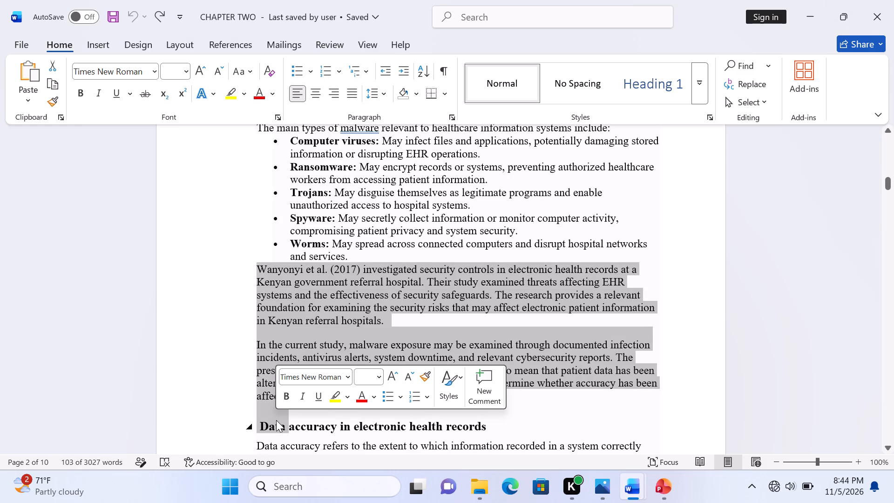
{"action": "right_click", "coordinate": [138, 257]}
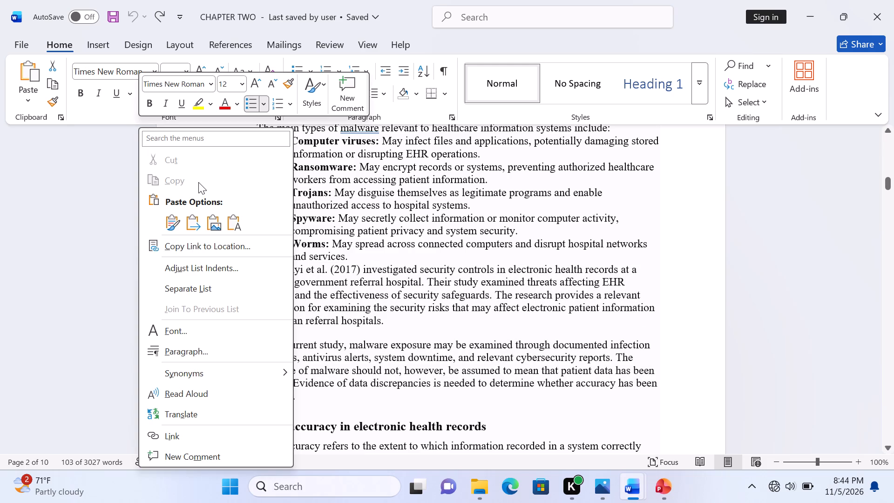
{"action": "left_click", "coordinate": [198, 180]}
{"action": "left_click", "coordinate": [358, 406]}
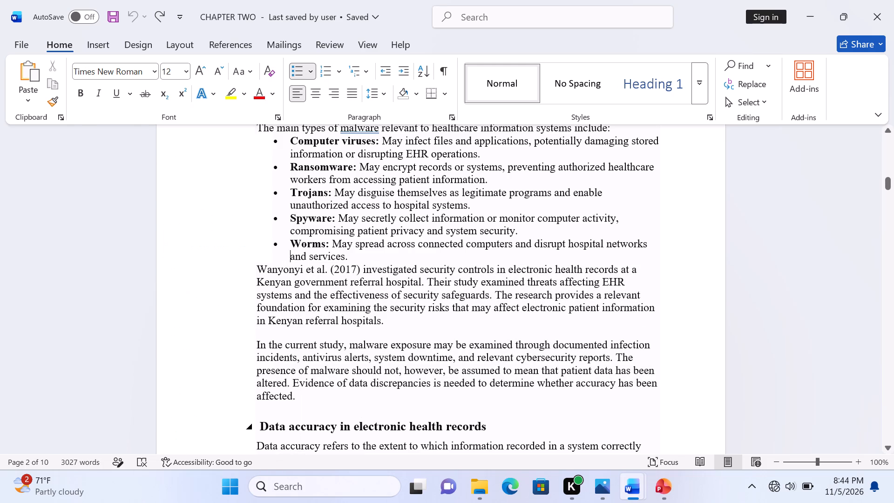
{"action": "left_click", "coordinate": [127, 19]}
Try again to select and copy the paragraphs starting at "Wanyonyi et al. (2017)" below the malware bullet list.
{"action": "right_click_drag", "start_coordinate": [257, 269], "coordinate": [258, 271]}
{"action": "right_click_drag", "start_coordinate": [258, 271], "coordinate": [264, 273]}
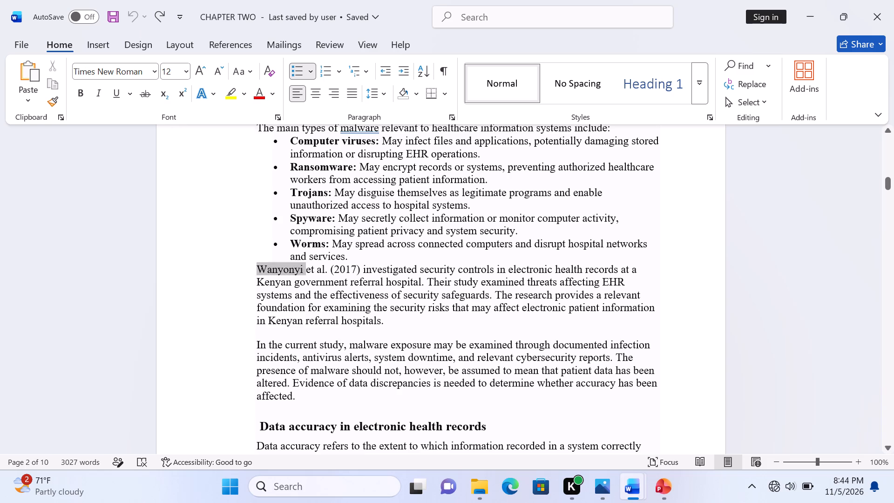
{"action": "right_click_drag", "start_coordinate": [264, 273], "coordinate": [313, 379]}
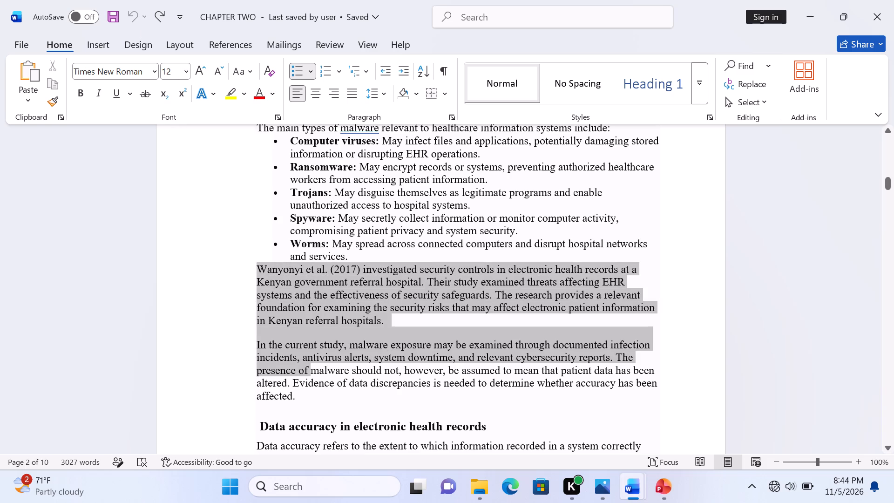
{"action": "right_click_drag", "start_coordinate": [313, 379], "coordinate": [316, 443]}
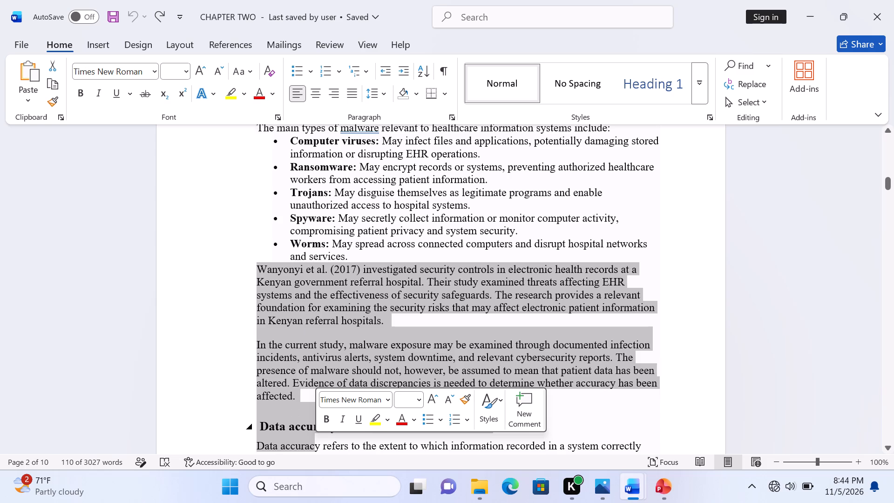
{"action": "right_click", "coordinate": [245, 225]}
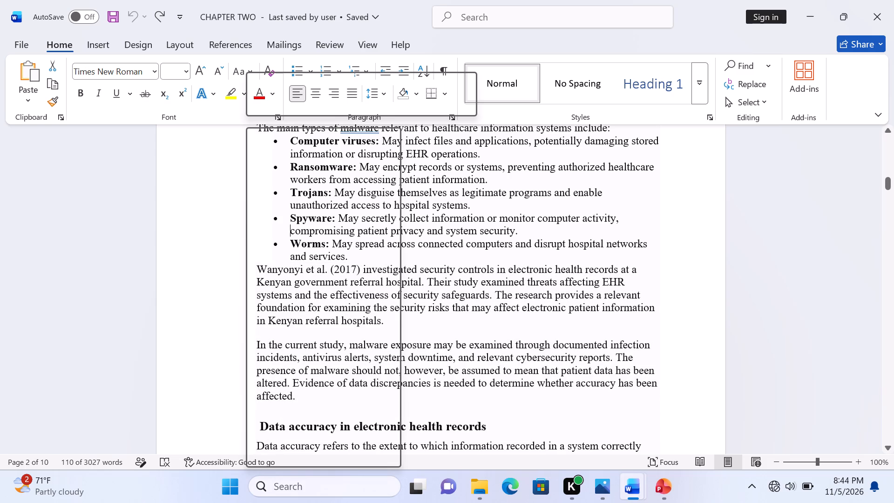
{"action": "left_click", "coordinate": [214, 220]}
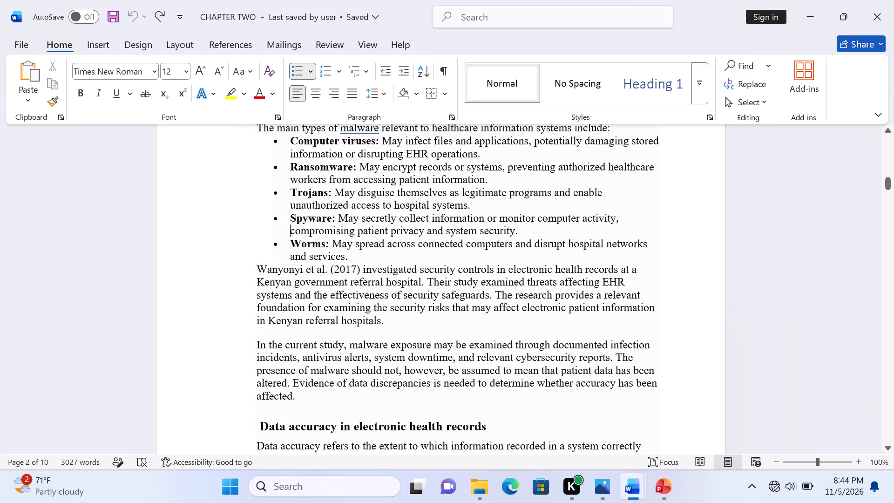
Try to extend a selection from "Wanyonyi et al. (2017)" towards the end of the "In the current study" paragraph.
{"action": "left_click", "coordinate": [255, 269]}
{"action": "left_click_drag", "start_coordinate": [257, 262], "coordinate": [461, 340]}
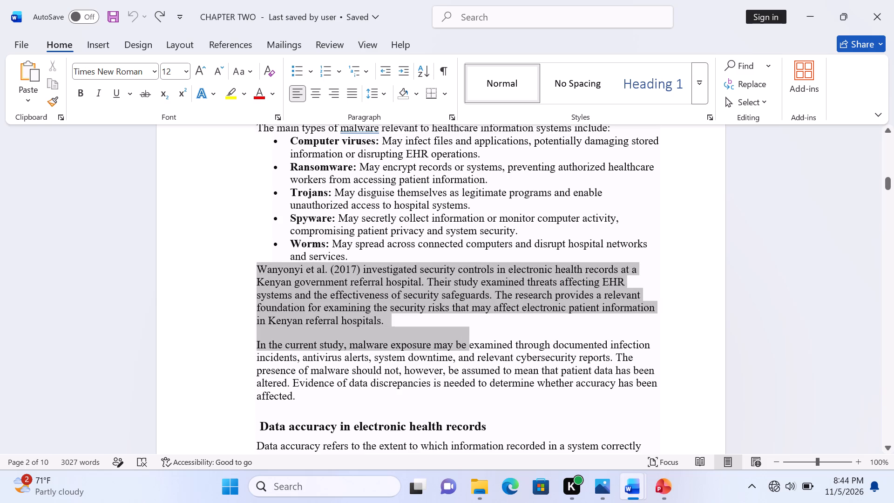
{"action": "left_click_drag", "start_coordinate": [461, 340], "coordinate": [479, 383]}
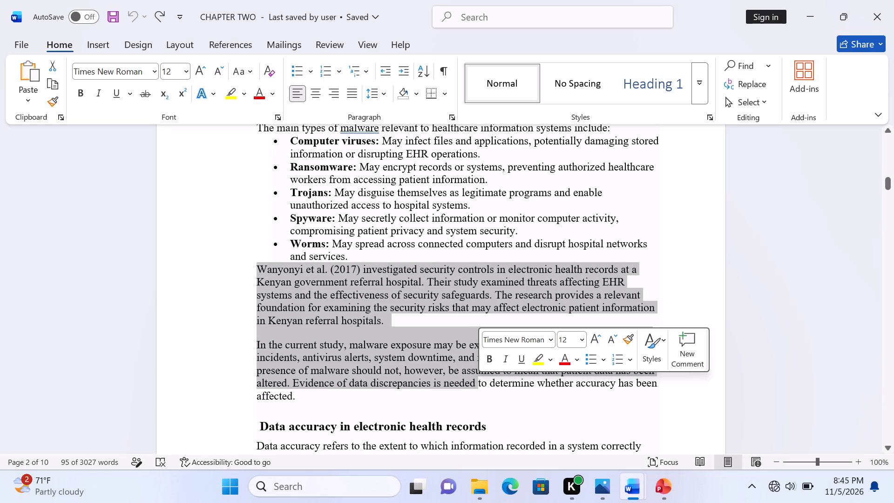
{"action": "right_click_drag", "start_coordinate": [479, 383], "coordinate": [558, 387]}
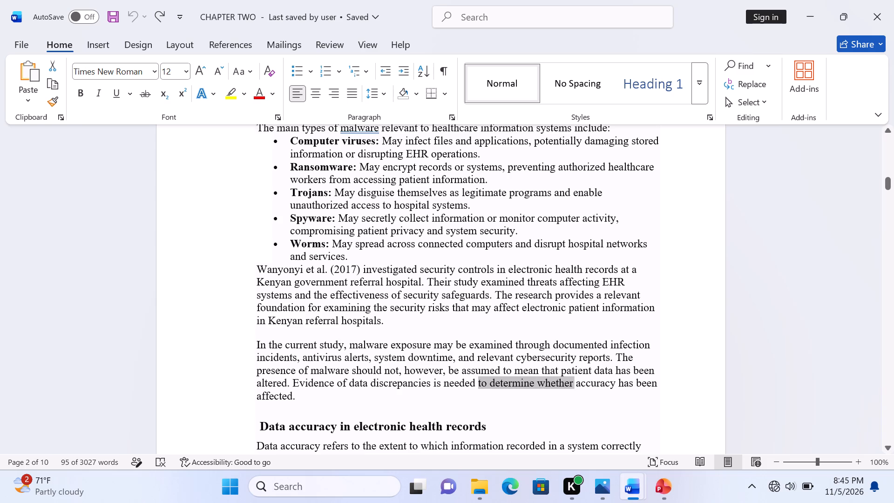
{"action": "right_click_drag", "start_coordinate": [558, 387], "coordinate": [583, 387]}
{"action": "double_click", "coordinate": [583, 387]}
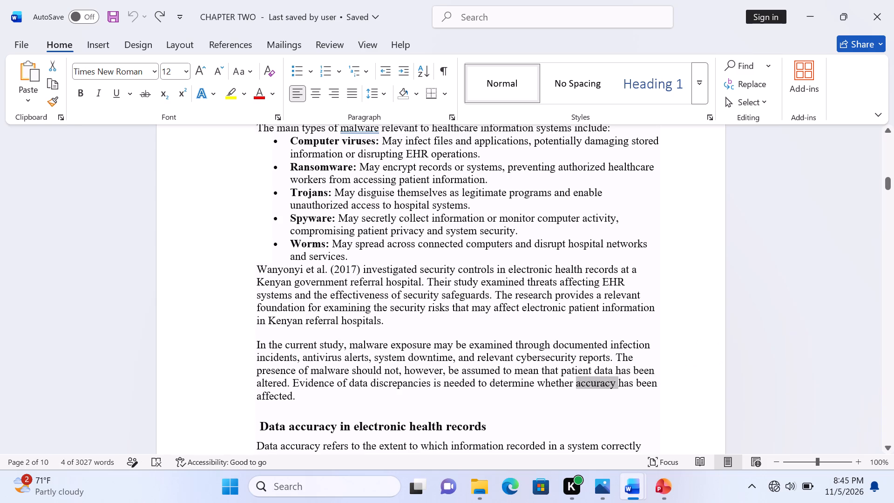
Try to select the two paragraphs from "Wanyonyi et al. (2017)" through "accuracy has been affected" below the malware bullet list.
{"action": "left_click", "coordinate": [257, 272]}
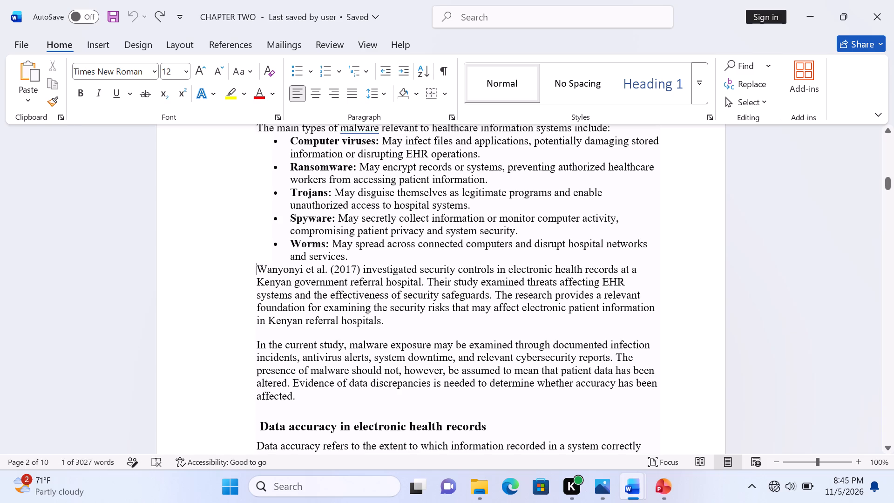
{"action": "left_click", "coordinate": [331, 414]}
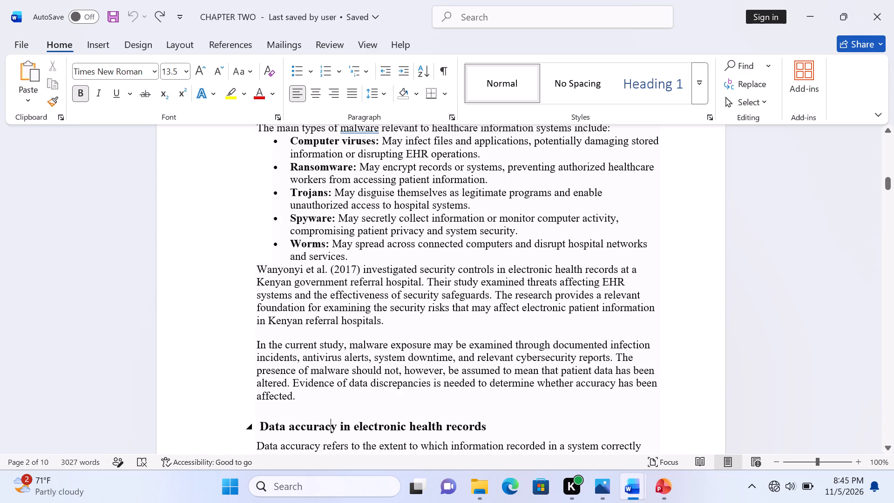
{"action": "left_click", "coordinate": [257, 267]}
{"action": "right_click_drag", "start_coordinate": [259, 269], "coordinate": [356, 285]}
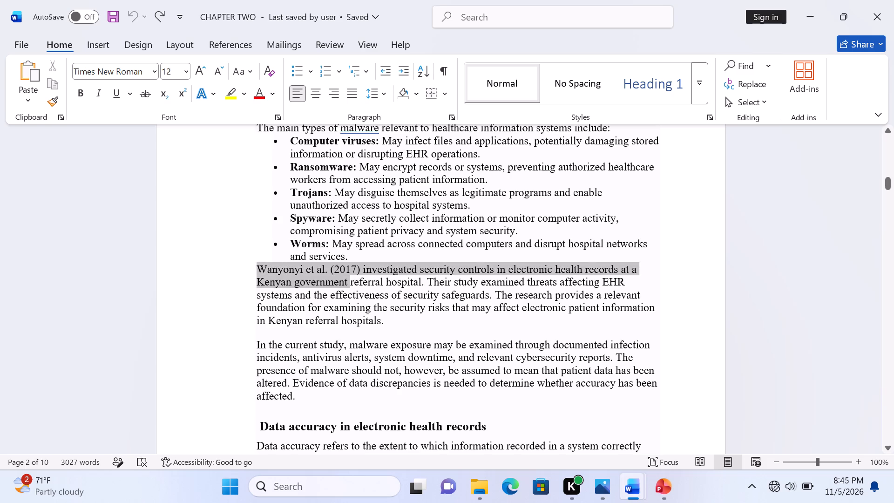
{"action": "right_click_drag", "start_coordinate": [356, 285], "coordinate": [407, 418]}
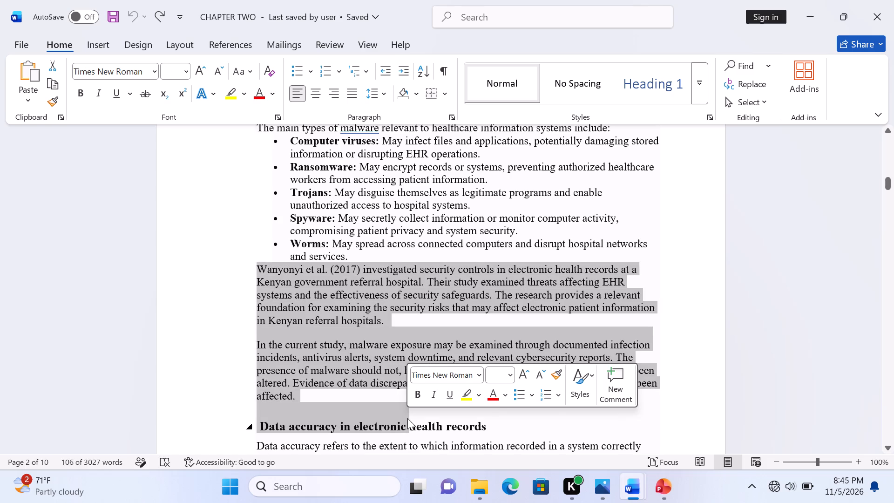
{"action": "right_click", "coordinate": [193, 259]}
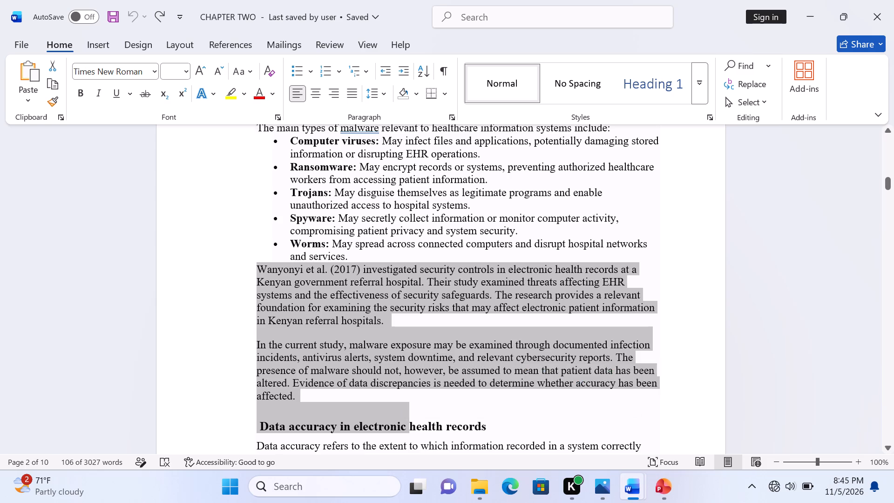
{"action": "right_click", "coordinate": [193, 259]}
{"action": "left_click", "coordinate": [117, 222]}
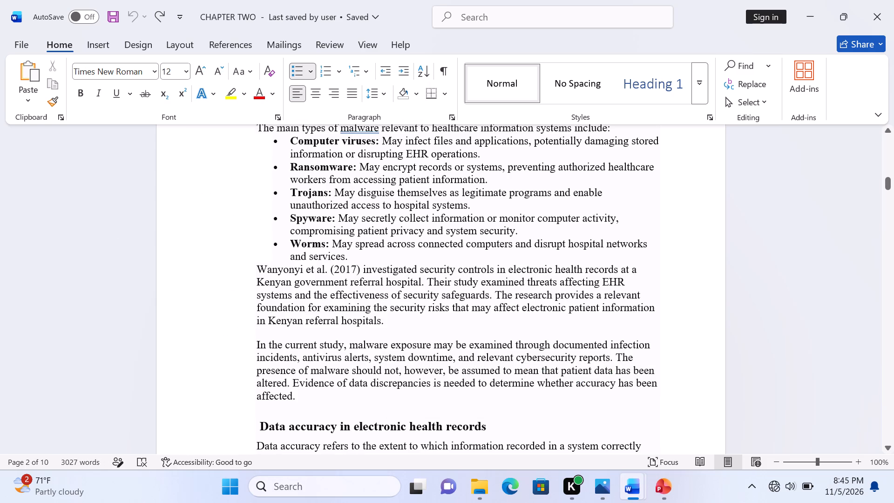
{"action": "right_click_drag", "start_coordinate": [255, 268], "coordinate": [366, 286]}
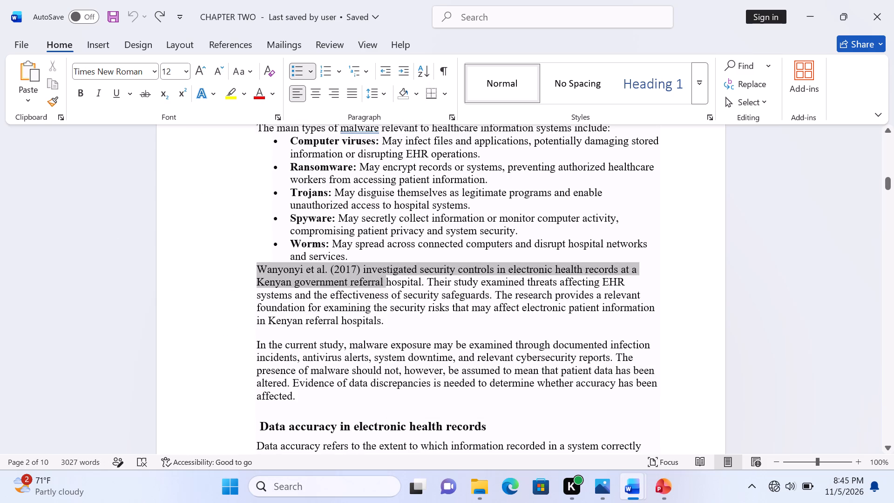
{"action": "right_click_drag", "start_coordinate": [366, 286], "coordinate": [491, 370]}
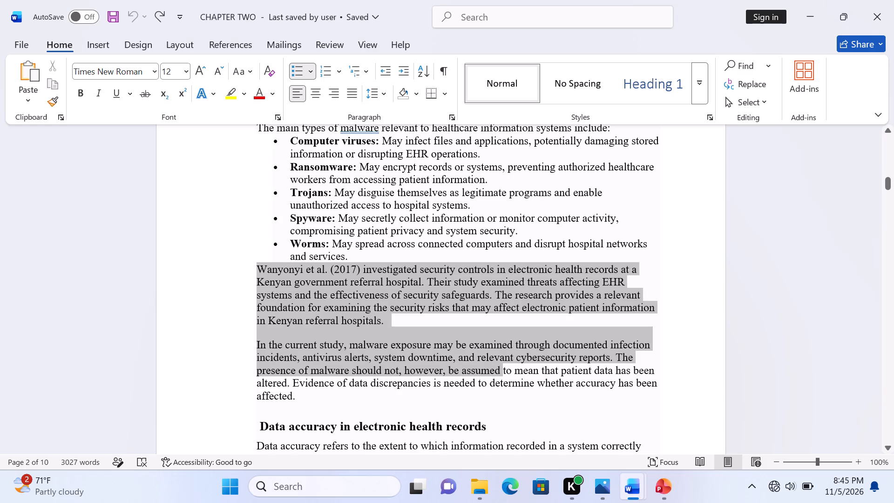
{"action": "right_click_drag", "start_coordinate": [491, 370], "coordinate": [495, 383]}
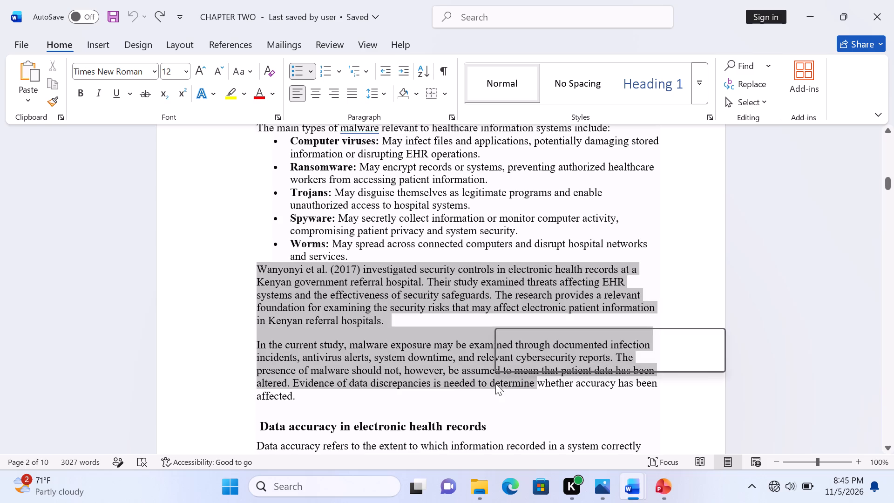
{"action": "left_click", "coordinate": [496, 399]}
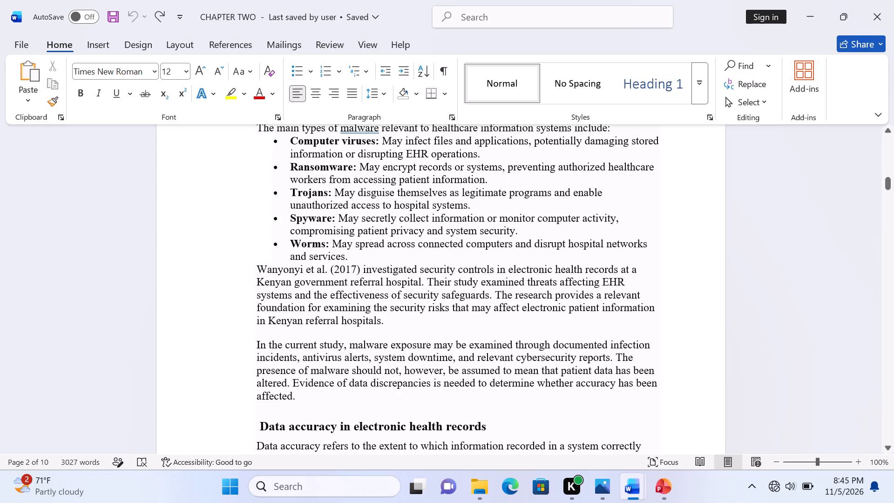
Copy the text from "Wanyonyi et al. (2017)" through the heading "Data accuracy in electronic health records".
{"action": "right_click_drag", "start_coordinate": [257, 269], "coordinate": [331, 281]}
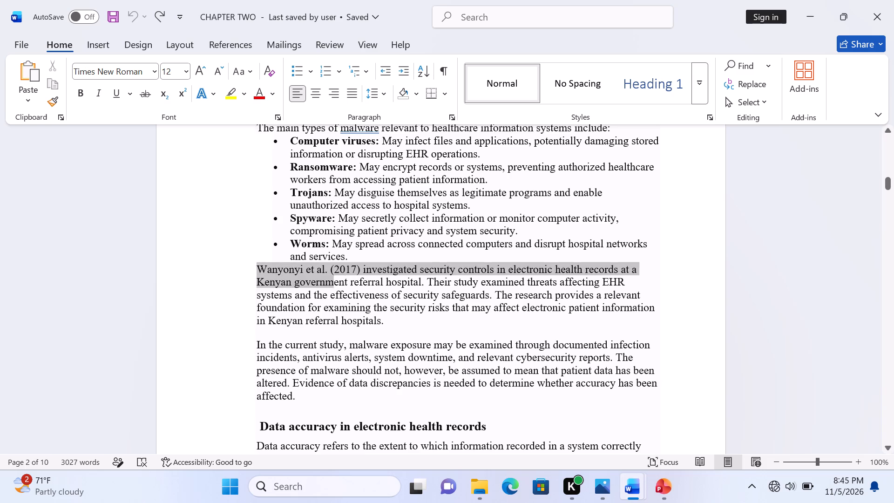
{"action": "right_click_drag", "start_coordinate": [331, 281], "coordinate": [481, 429]}
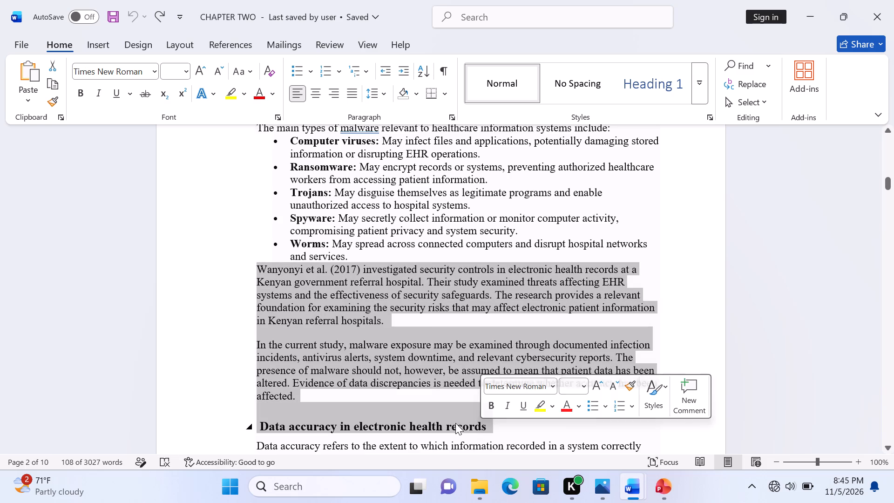
{"action": "right_click", "coordinate": [237, 404]}
{"action": "right_click", "coordinate": [237, 404]}
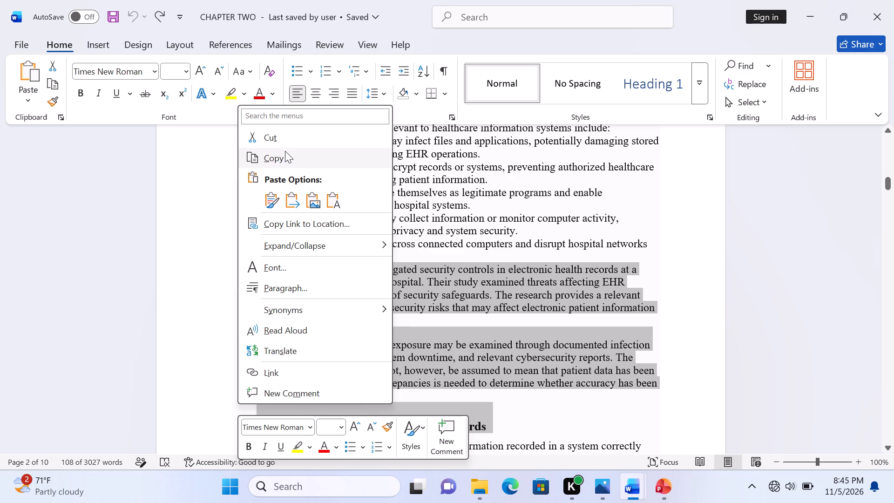
{"action": "left_click", "coordinate": [285, 151]}
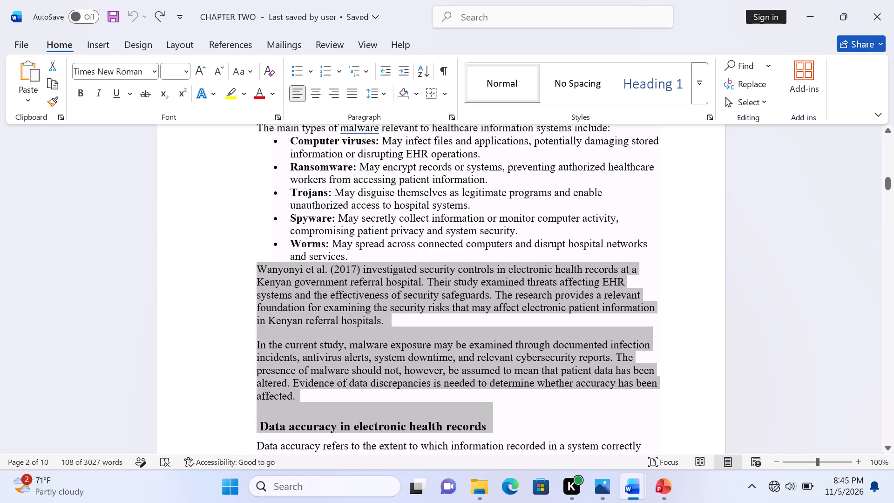
Switch to PowerPoint and paste the copied text into the body placeholder of slide 5.
{"action": "left_click", "coordinate": [674, 488]}
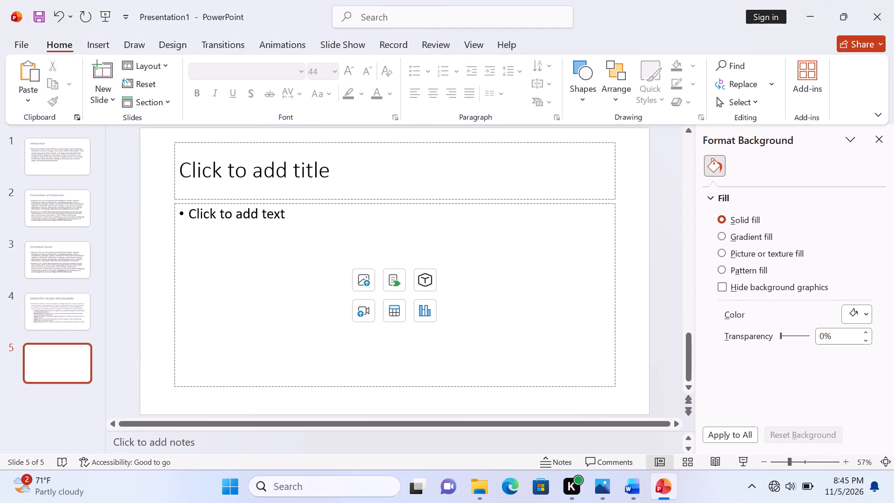
{"action": "left_click", "coordinate": [293, 256]}
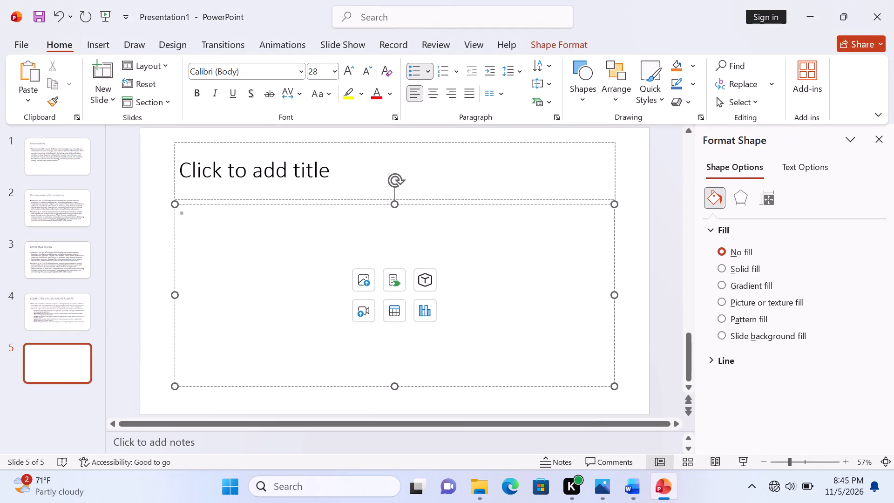
{"action": "left_click", "coordinate": [34, 56]}
{"action": "left_click", "coordinate": [22, 68]}
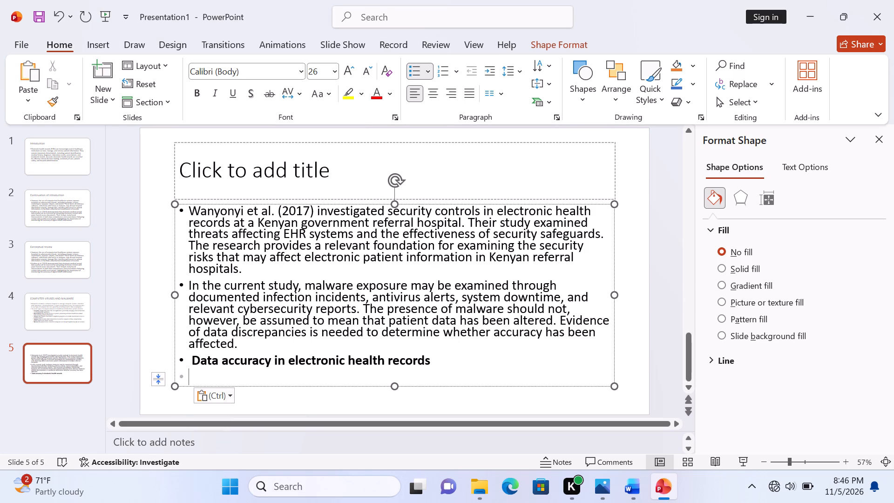
Delete the empty bullet and the "Data accuracy in electronic health records" heading from the end of slide 5's body text.
{"action": "key", "text": "BackSpace"}
{"action": "key", "text": "BackSpace"}
{"action": "key", "text": "BackSpace"}
{"action": "key", "text": "BackSpace"}
{"action": "key", "text": "BackSpace"}
{"action": "key", "text": "BackSpace"}
{"action": "key", "text": "BackSpace"}
{"action": "key", "text": "BackSpace"}
{"action": "key", "text": "BackSpace"}
{"action": "key", "text": "BackSpace"}
{"action": "key", "text": "BackSpace"}
{"action": "key", "text": "BackSpace"}
{"action": "key", "text": "BackSpace"}
{"action": "key", "text": "BackSpace"}
{"action": "key", "text": "BackSpace"}
{"action": "key", "text": "BackSpace"}
{"action": "key", "text": "BackSpace"}
{"action": "key", "text": "BackSpace"}
{"action": "key", "text": "BackSpace"}
{"action": "key", "text": "BackSpace"}
{"action": "key", "text": "BackSpace"}
{"action": "key", "text": "BackSpace"}
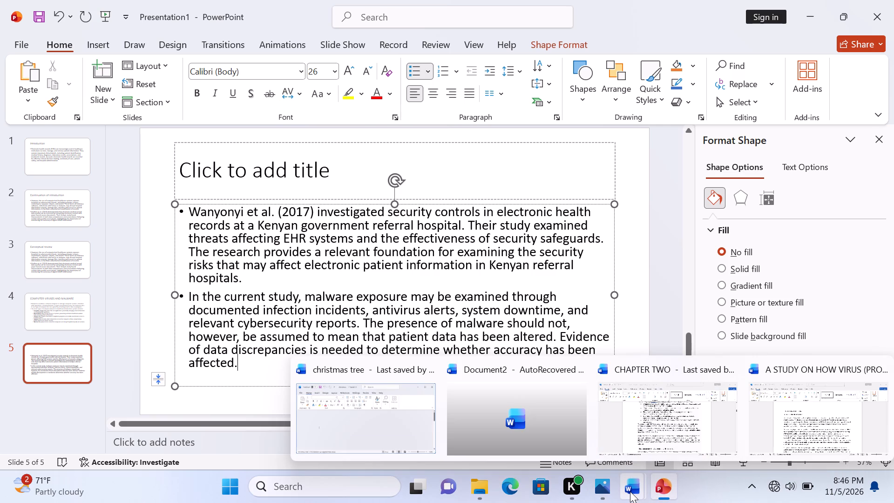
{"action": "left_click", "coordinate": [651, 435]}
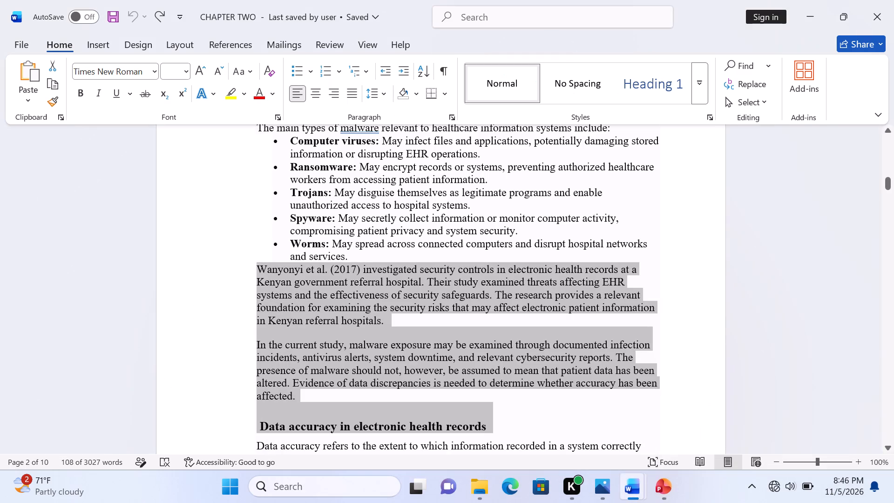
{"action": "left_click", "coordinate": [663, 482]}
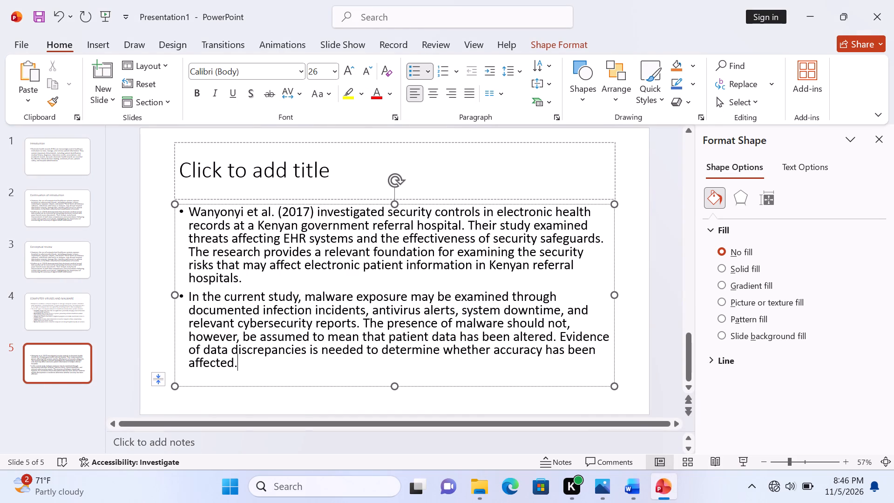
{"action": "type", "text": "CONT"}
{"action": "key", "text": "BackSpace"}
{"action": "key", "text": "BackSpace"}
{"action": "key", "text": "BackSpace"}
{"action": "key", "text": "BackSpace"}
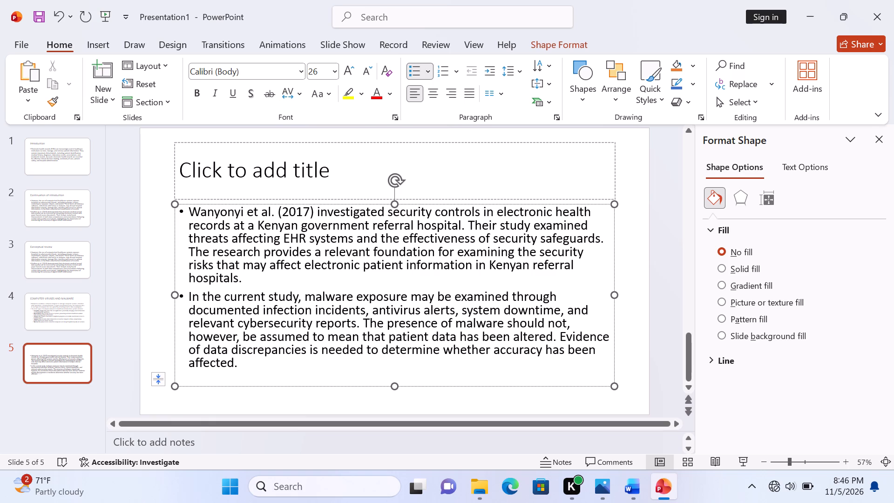
Title slide 5 "CONTINUATION OF VIRUSES AND MALWARE".
{"action": "left_click", "coordinate": [423, 155]}
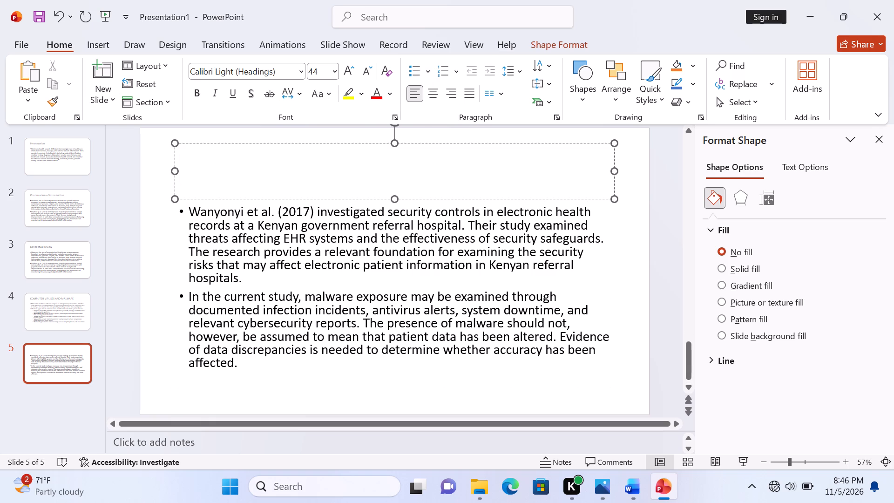
{"action": "type", "text": "CONTINUATION OF VIRUSES AND MALWARE"}
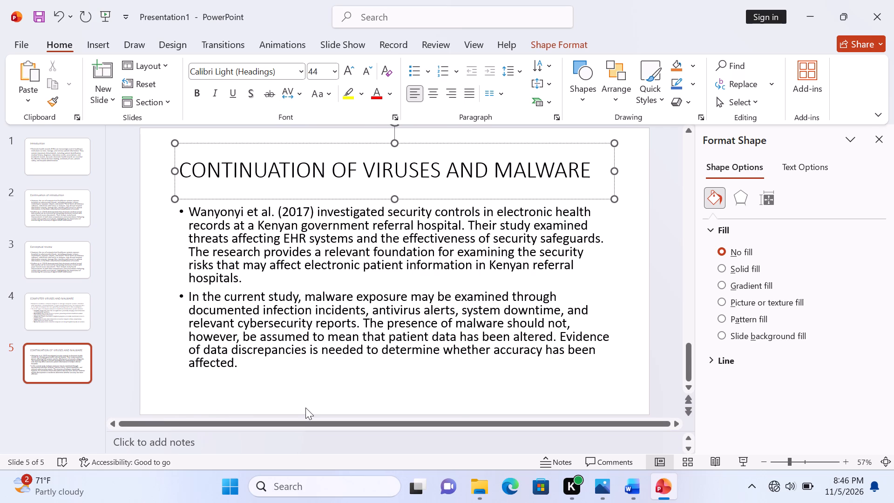
Switch to the CHAPTER TWO document in Word and go to the "Data accuracy in electronic health records" section.
{"action": "left_click", "coordinate": [628, 486]}
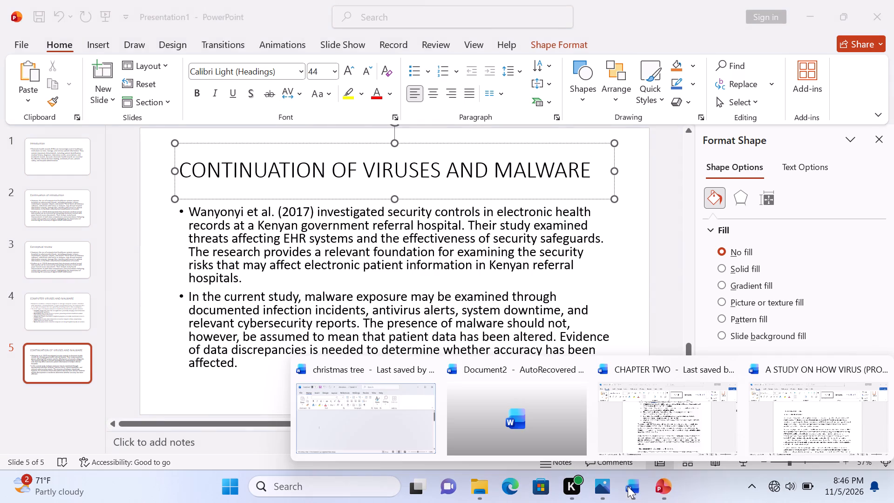
{"action": "left_click", "coordinate": [659, 442]}
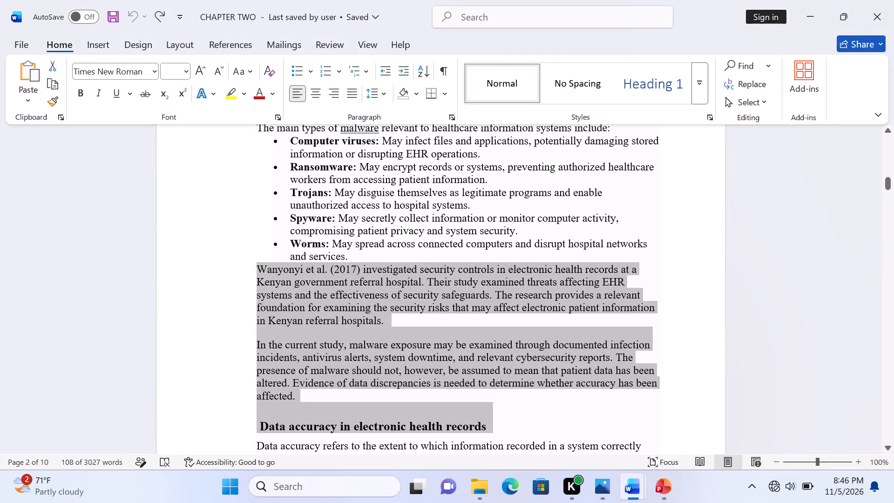
{"action": "left_click", "coordinate": [691, 415]}
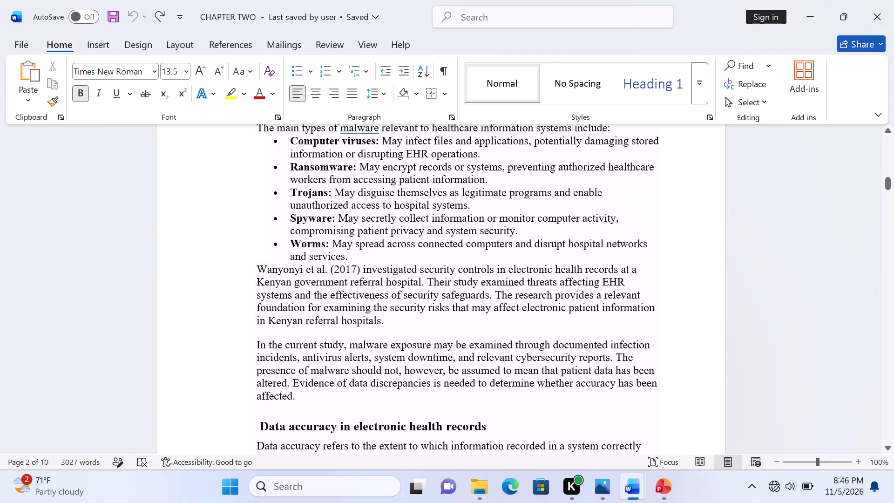
{"action": "left_click", "coordinate": [884, 208]}
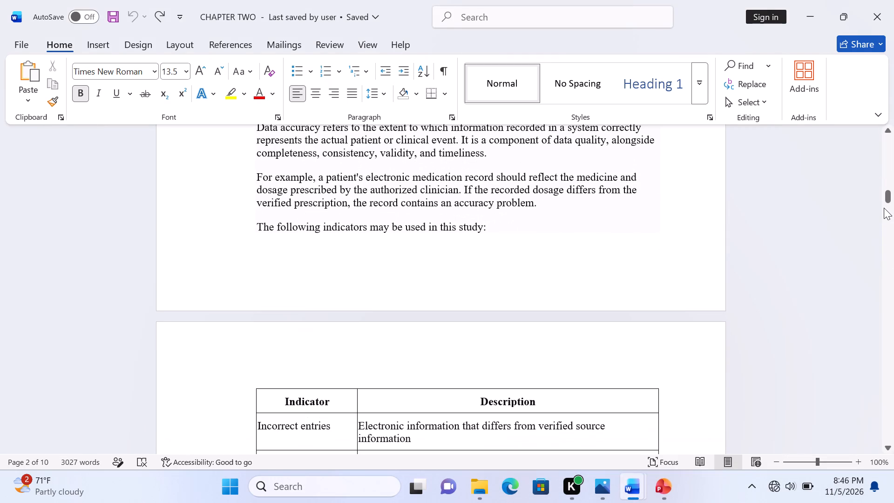
{"action": "left_click", "coordinate": [886, 178]}
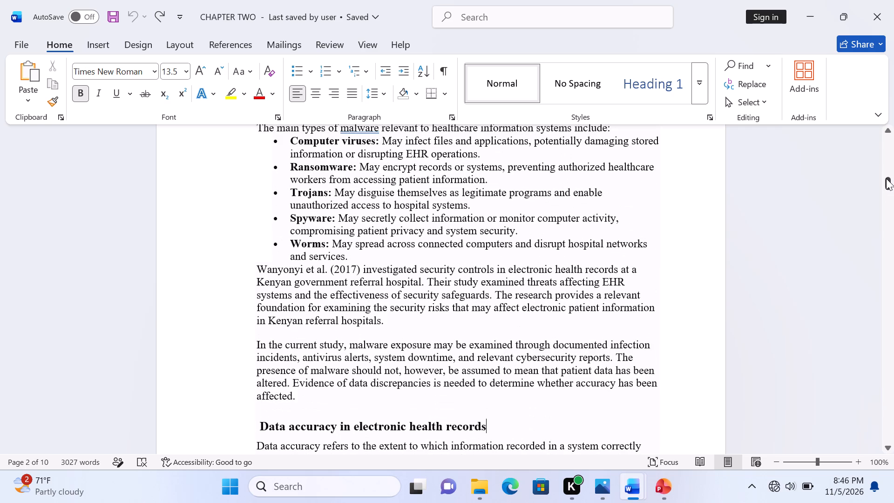
{"action": "left_click", "coordinate": [886, 189]}
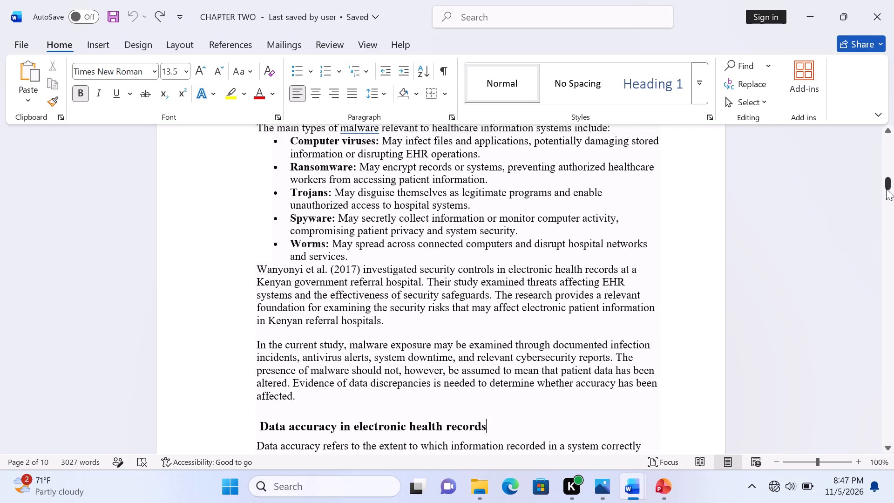
{"action": "left_click", "coordinate": [887, 195]}
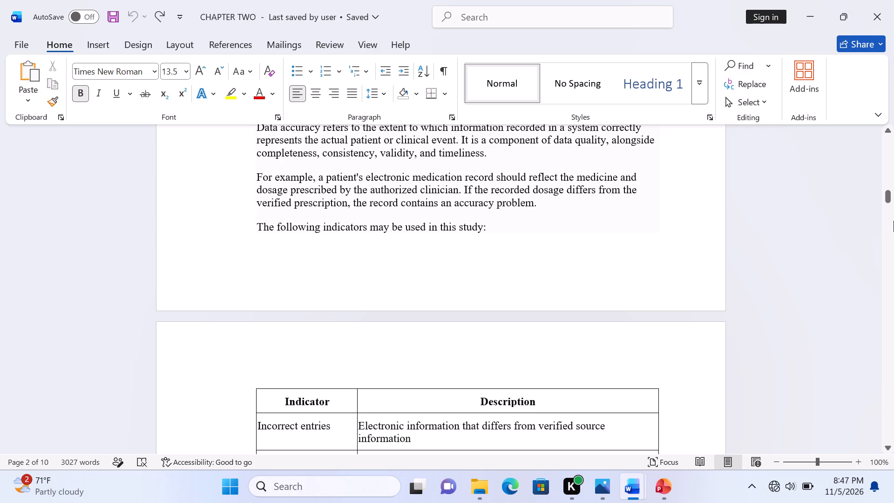
{"action": "left_click", "coordinate": [886, 132]}
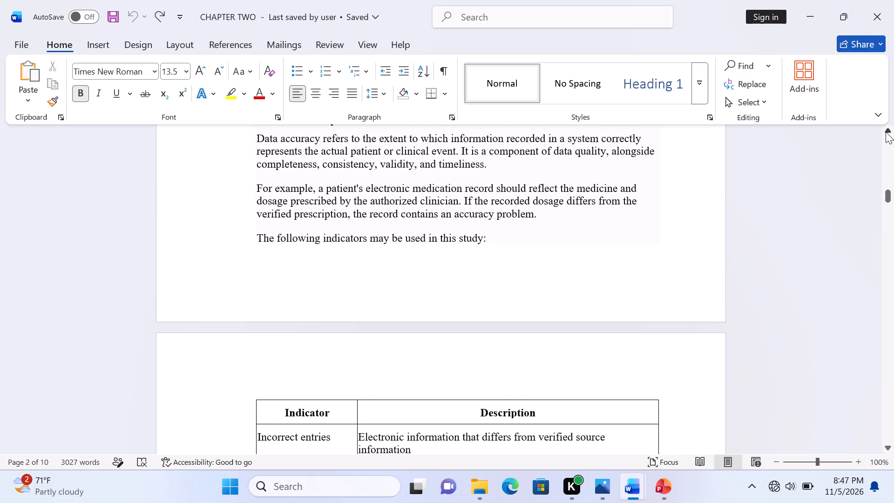
{"action": "left_click", "coordinate": [886, 132]}
{"action": "left_click", "coordinate": [886, 132]}
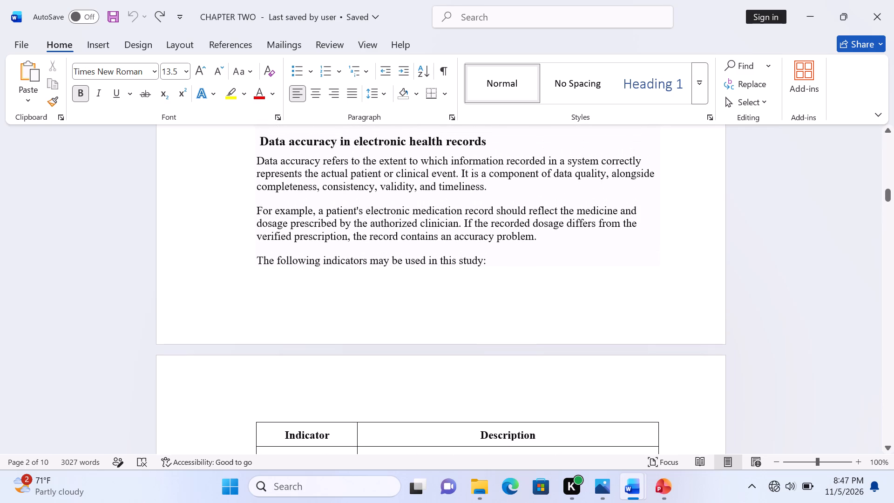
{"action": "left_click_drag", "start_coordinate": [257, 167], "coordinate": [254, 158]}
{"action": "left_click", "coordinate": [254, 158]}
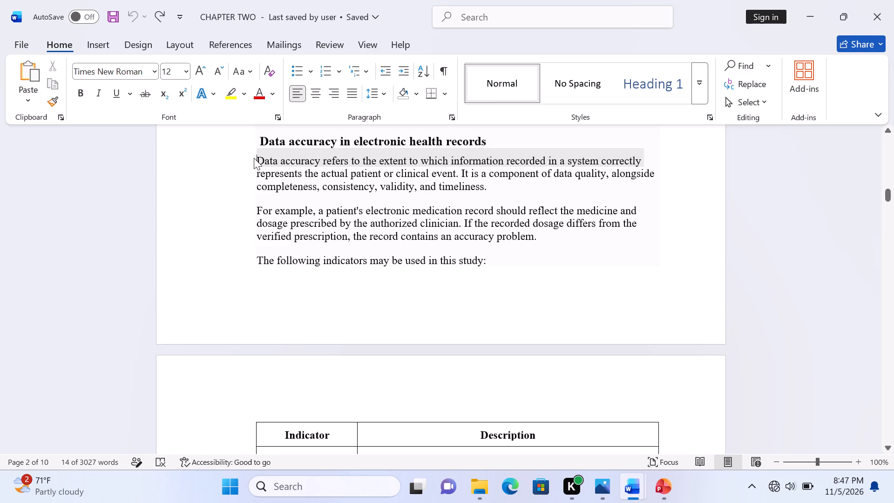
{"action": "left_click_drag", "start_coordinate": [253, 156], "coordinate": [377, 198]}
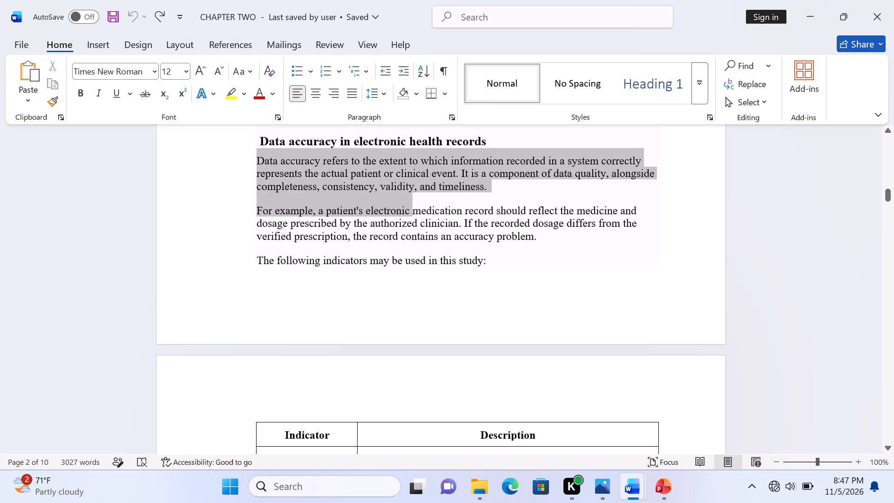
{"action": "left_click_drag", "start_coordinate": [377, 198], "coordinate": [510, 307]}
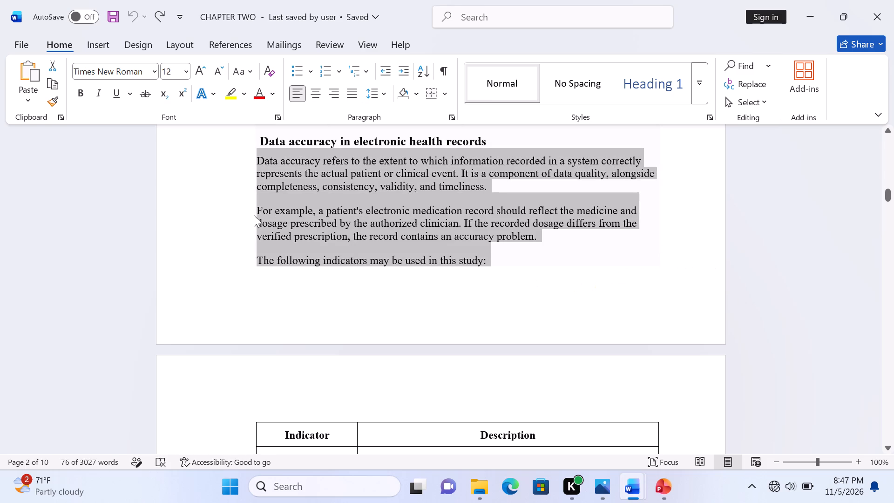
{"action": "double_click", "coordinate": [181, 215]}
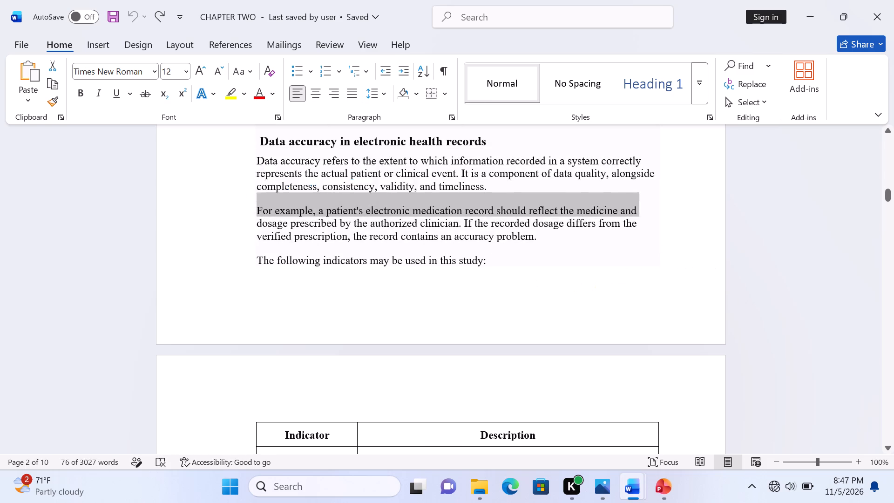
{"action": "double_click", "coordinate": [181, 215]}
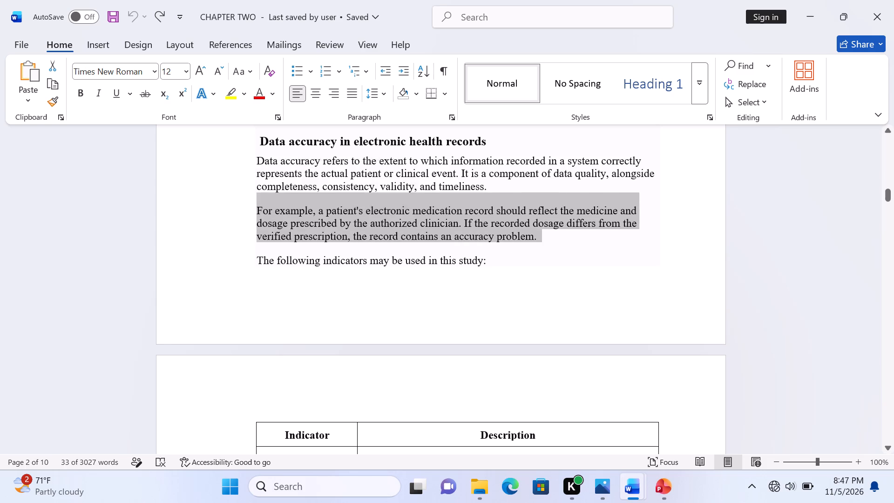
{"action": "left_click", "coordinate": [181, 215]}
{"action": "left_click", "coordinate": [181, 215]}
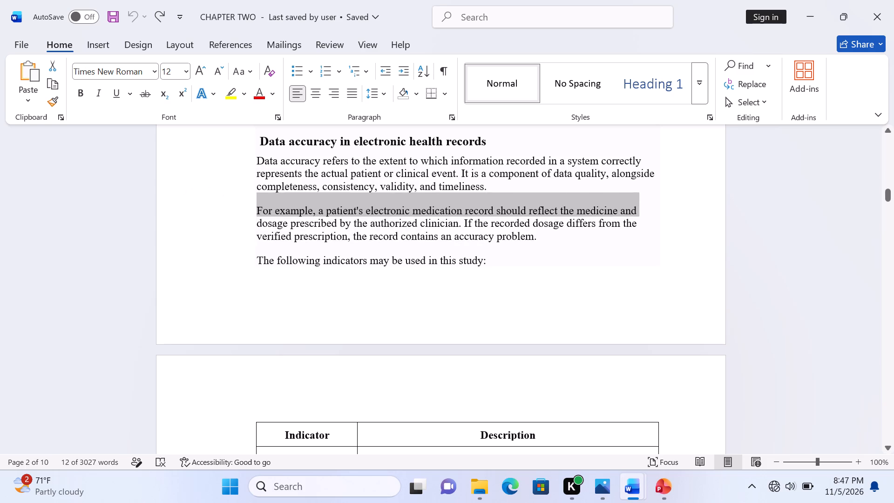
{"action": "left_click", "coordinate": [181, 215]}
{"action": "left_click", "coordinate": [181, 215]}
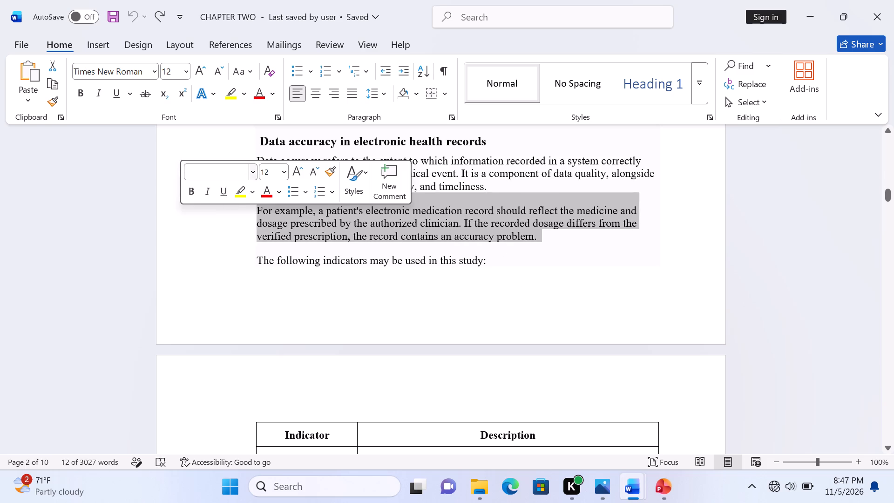
Copy the text from "Data accuracy refers to the extent" through "The following indicators may be used in this study", without the colon.
{"action": "left_click", "coordinate": [255, 162]}
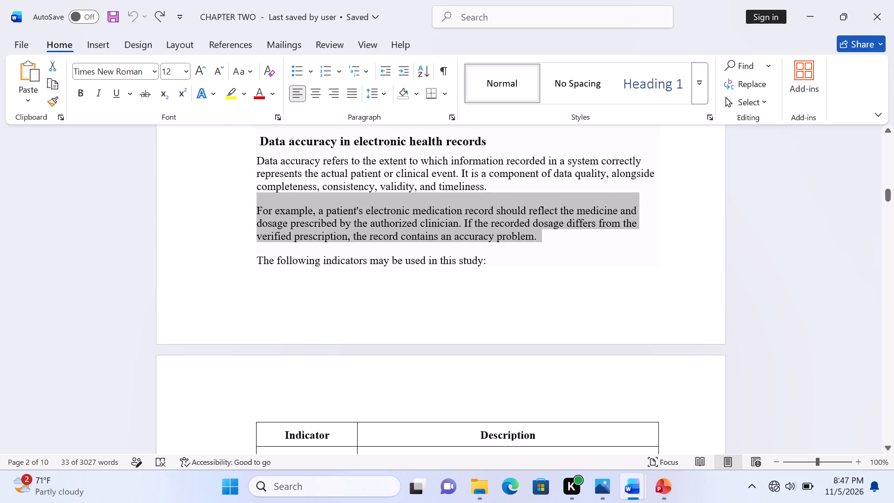
{"action": "left_click", "coordinate": [255, 162]}
{"action": "left_click_drag", "start_coordinate": [255, 162], "coordinate": [393, 229]}
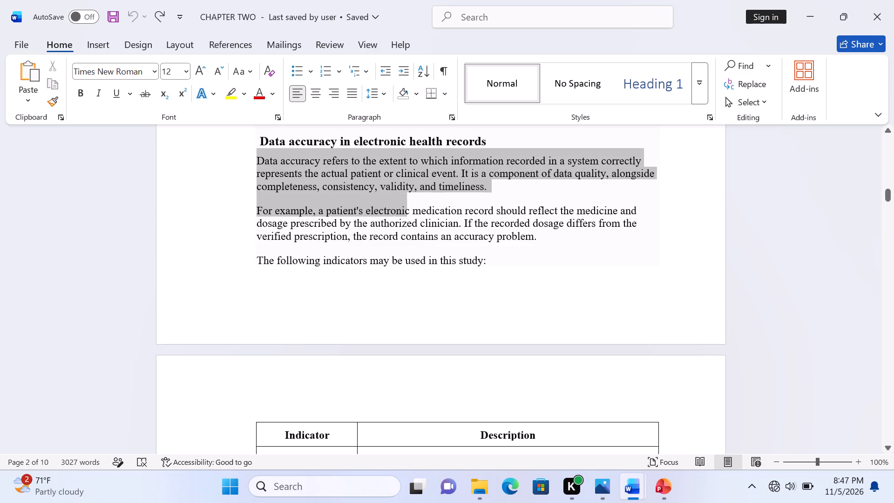
{"action": "left_click_drag", "start_coordinate": [393, 229], "coordinate": [465, 301]}
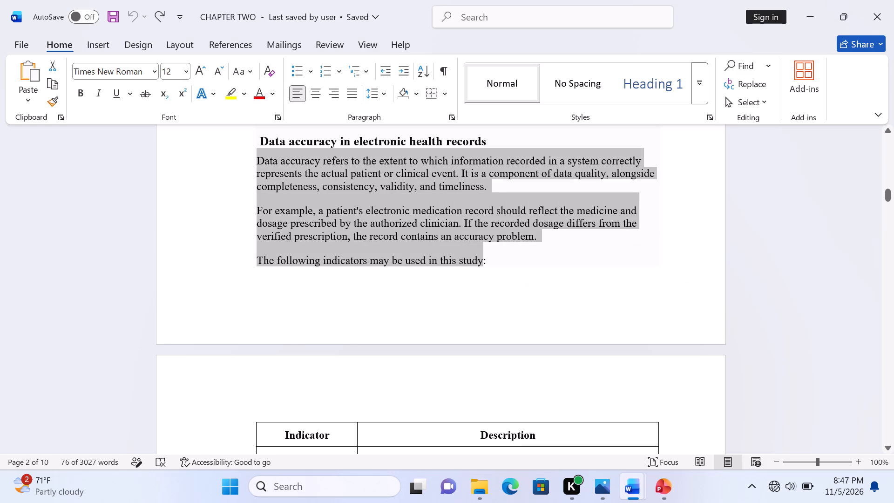
{"action": "right_click", "coordinate": [386, 299]}
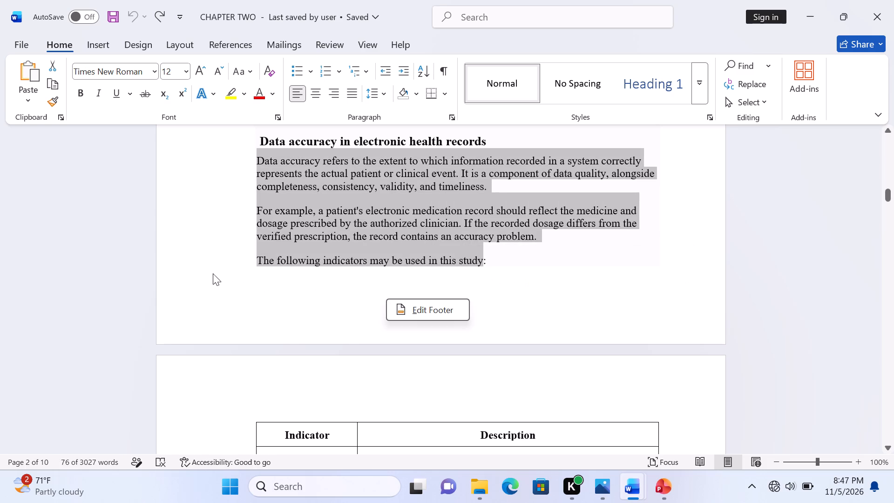
{"action": "right_click", "coordinate": [210, 271]}
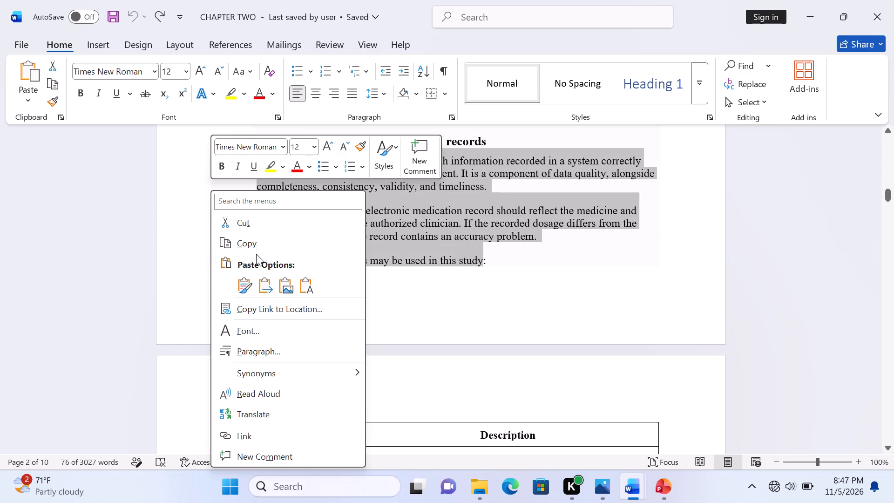
{"action": "left_click", "coordinate": [255, 246]}
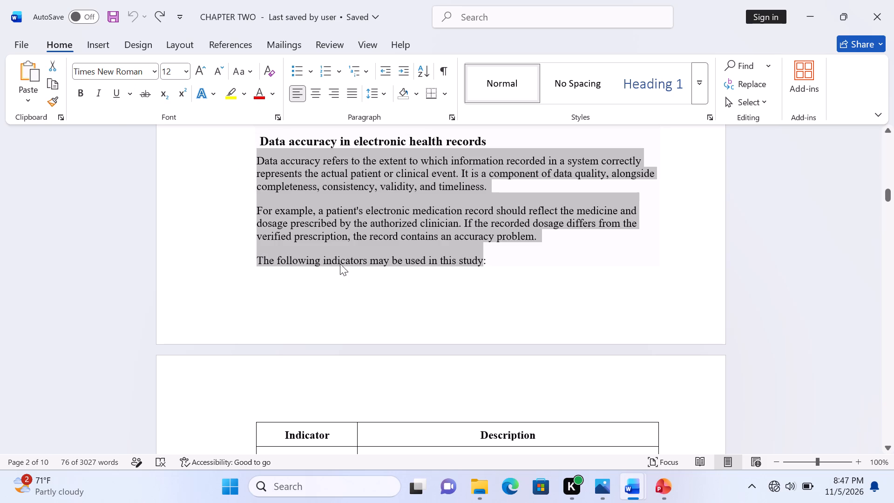
Switch to PowerPoint and add a new Title and Content slide after slide 5.
{"action": "double_click", "coordinate": [652, 488]}
{"action": "left_click", "coordinate": [658, 484]}
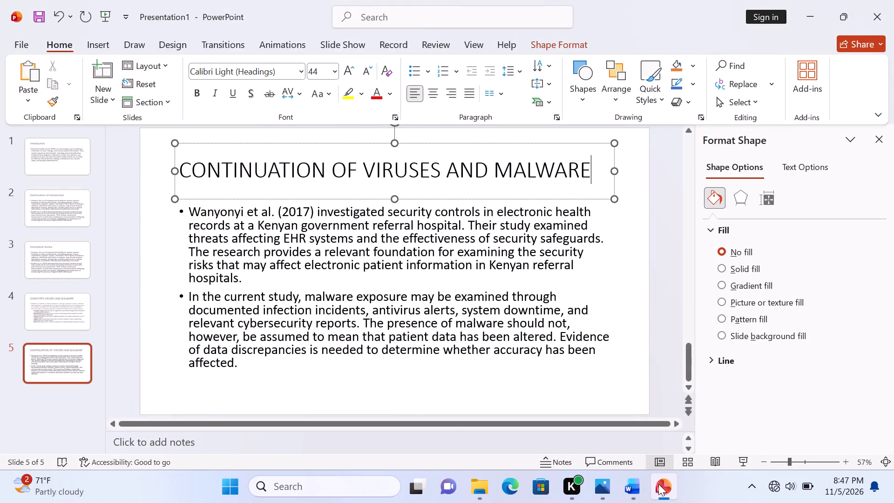
{"action": "left_click", "coordinate": [104, 102]}
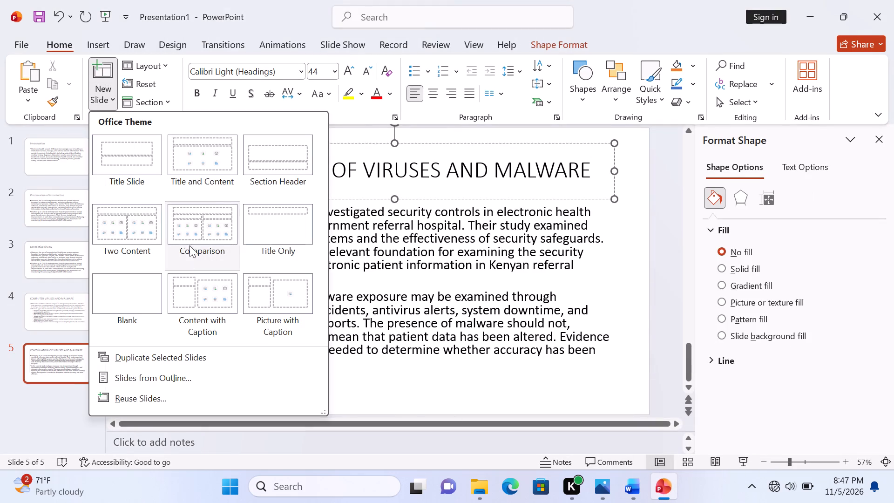
{"action": "left_click", "coordinate": [208, 169]}
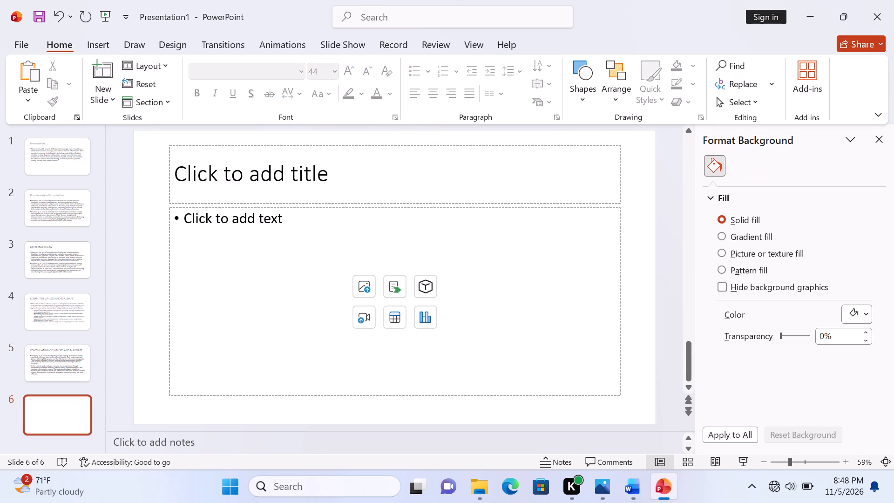
Paste the copied data accuracy text into slide 6's body placeholder and add a comma after its last line.
{"action": "left_click", "coordinate": [233, 285]}
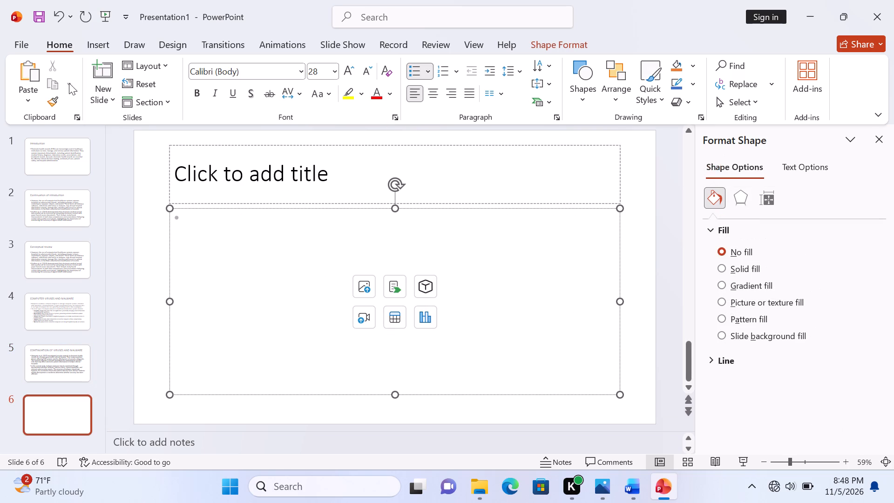
{"action": "left_click", "coordinate": [26, 75]}
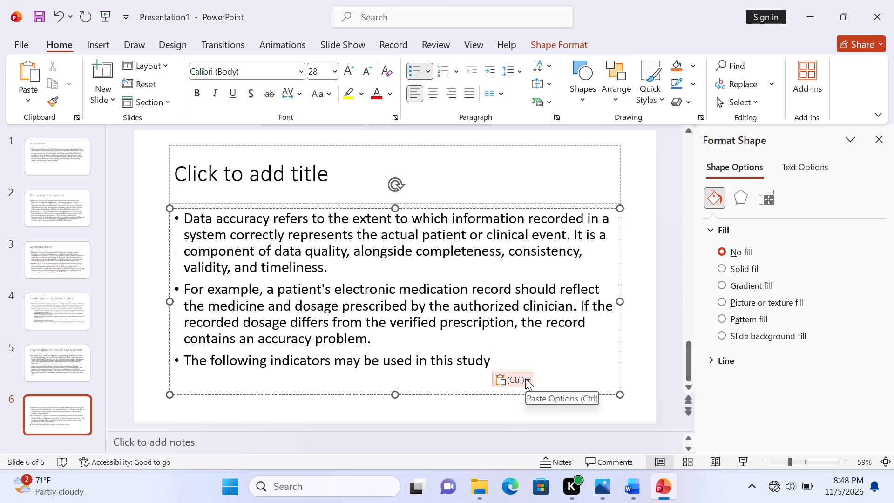
{"action": "key", "text": "comma"}
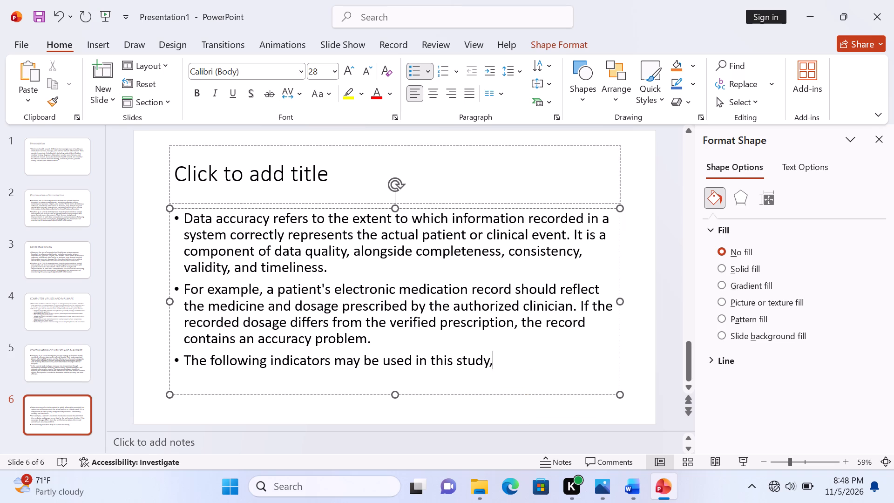